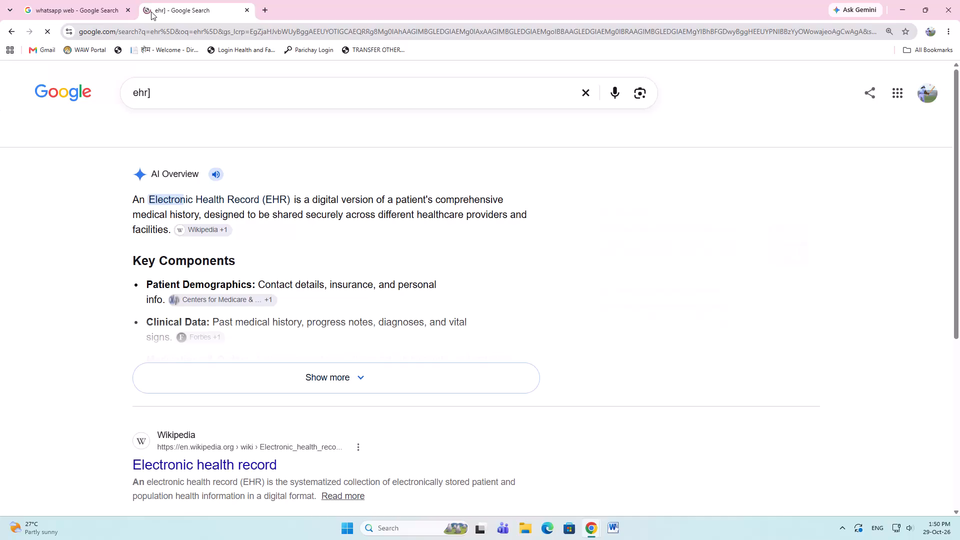
# Correct the Google search query to "ehrms" and run the search.
pyautogui.click(215, 88)
pyautogui.press('BackSpace')
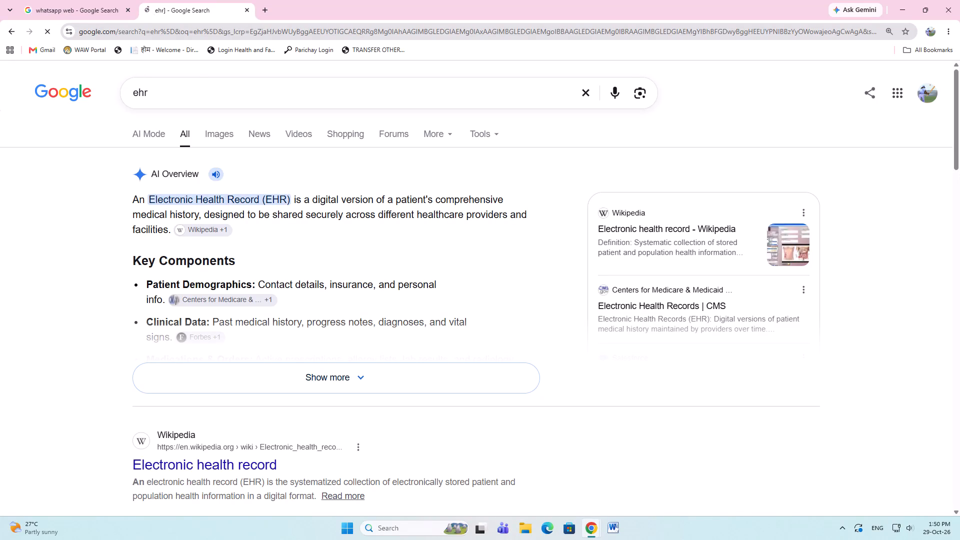
pyautogui.write('ms')
pyautogui.press('Return')
# Close the "whatsapp web" Google search tab.
pyautogui.click(126, 12)
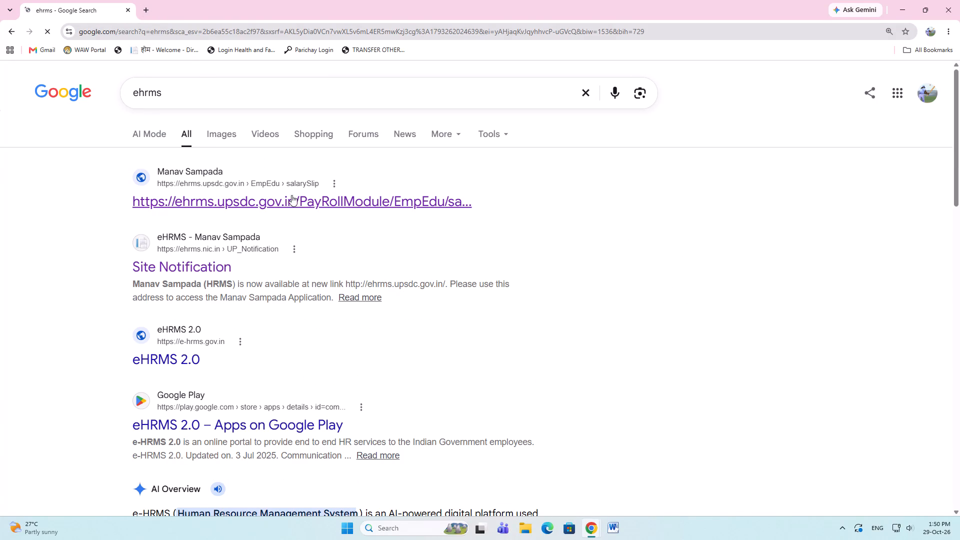
# Open the Manav Sampada salary slip result on ehrms.upsdc.gov.in from the search results.
pyautogui.click(297, 204)
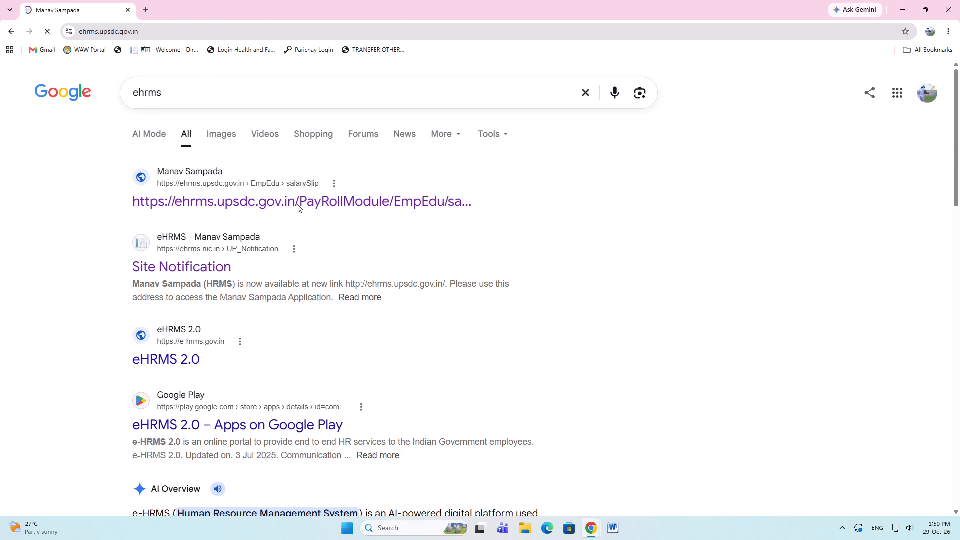
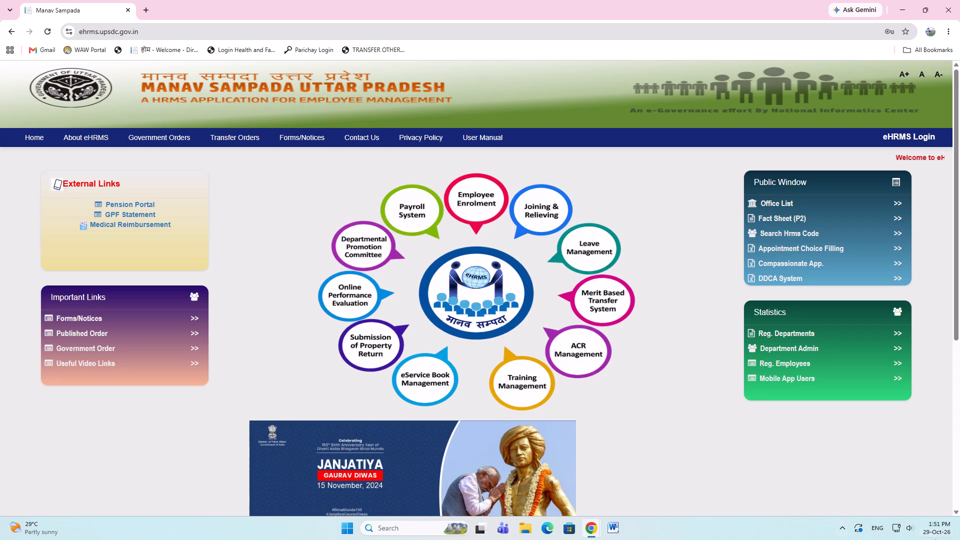
# Open the Search Hrms Code page from the portal's public window.
pyautogui.click(779, 232)
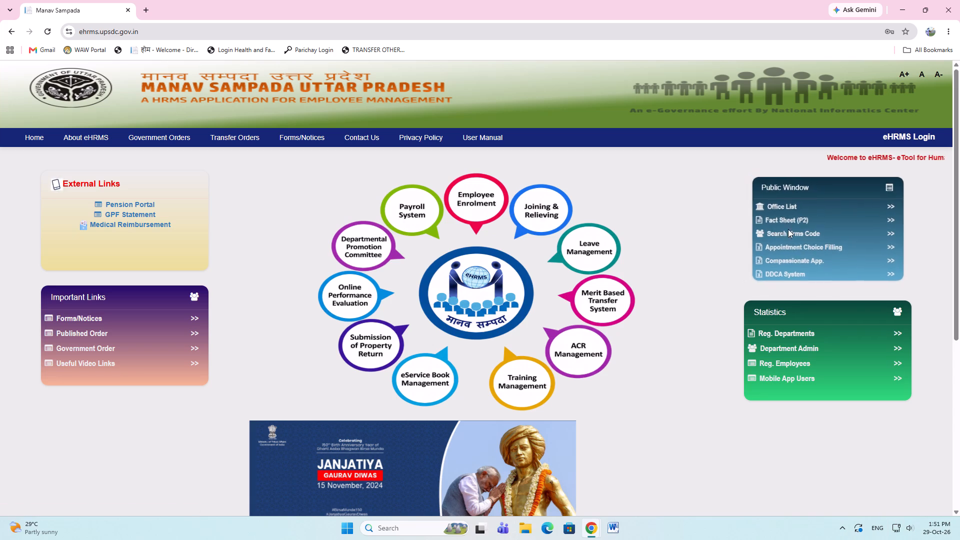
# Return to the Manav Sampada portal and open Edit Registration Detail under Employee Enrollment.
pyautogui.click(103, 0)
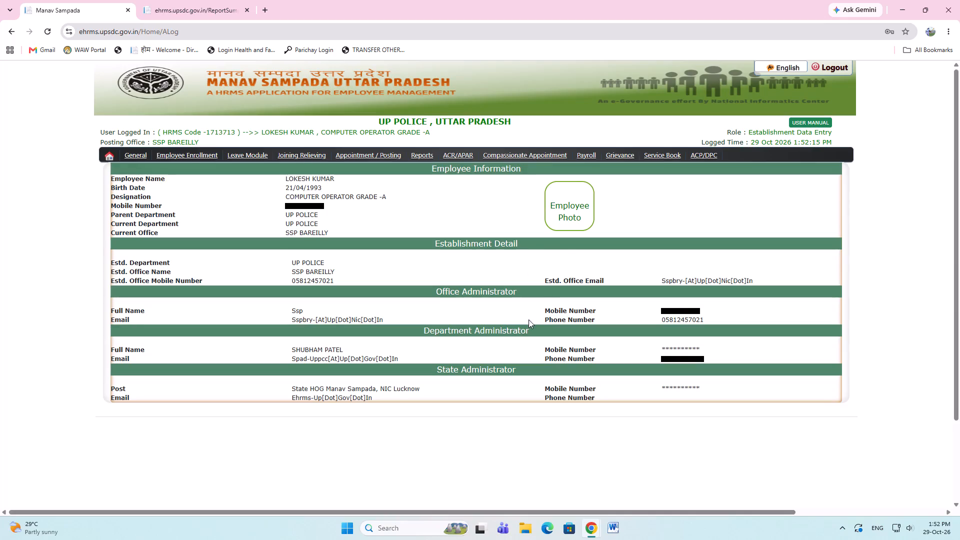
pyautogui.click(196, 196)
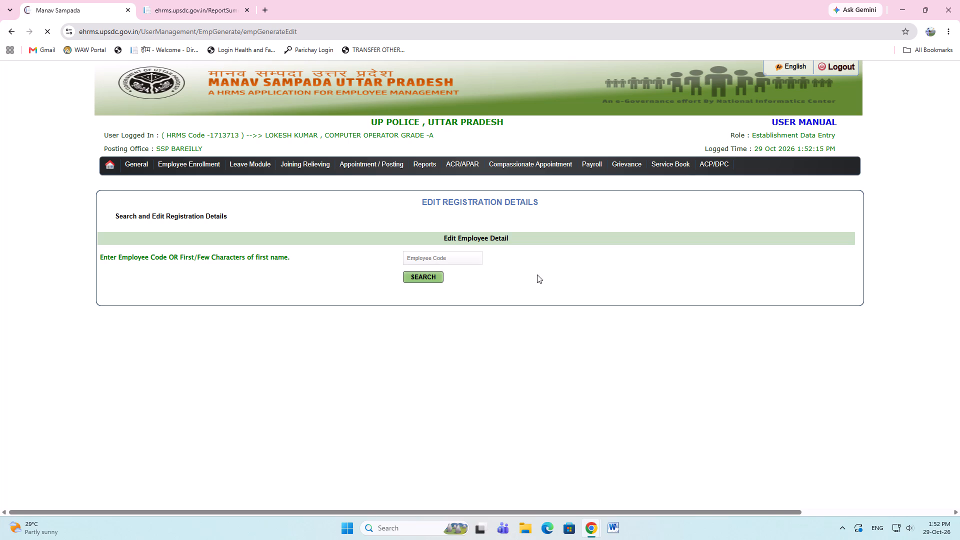
# Copy the constable's eHRMS ID from the Hrms code search result and search for that employee code in Edit Registration Details.
pyautogui.click(463, 254)
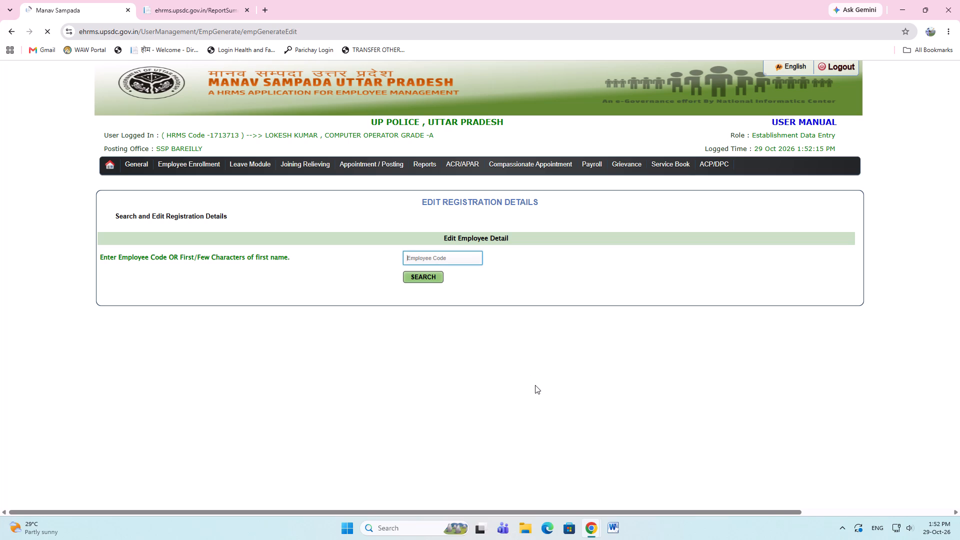
pyautogui.click(227, 0)
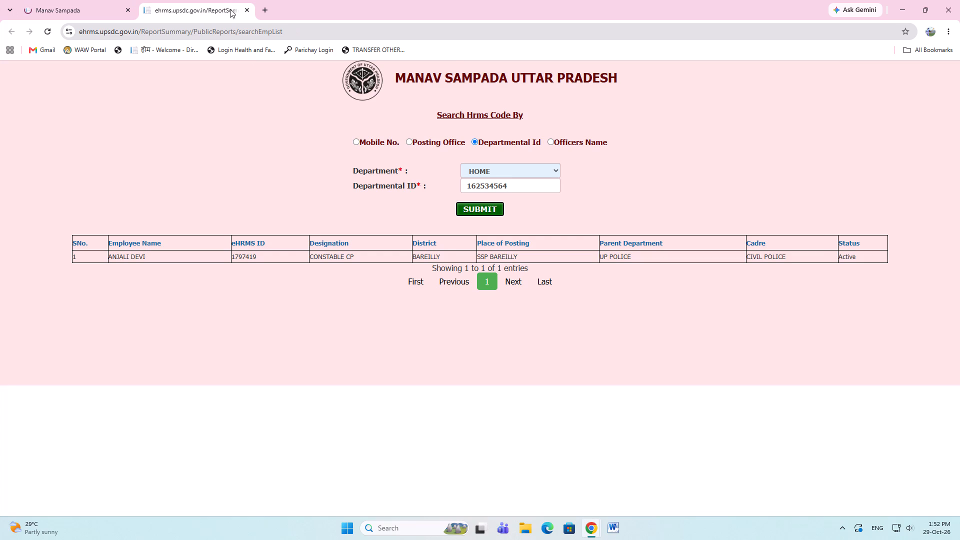
pyautogui.doubleClick(253, 256)
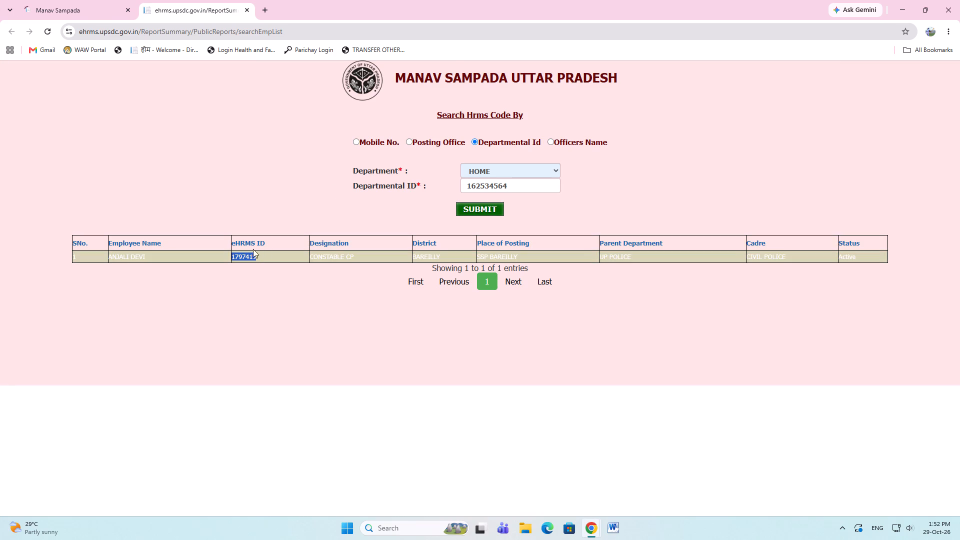
pyautogui.hotkey('ctrl', 'c')
pyautogui.click(25, 0)
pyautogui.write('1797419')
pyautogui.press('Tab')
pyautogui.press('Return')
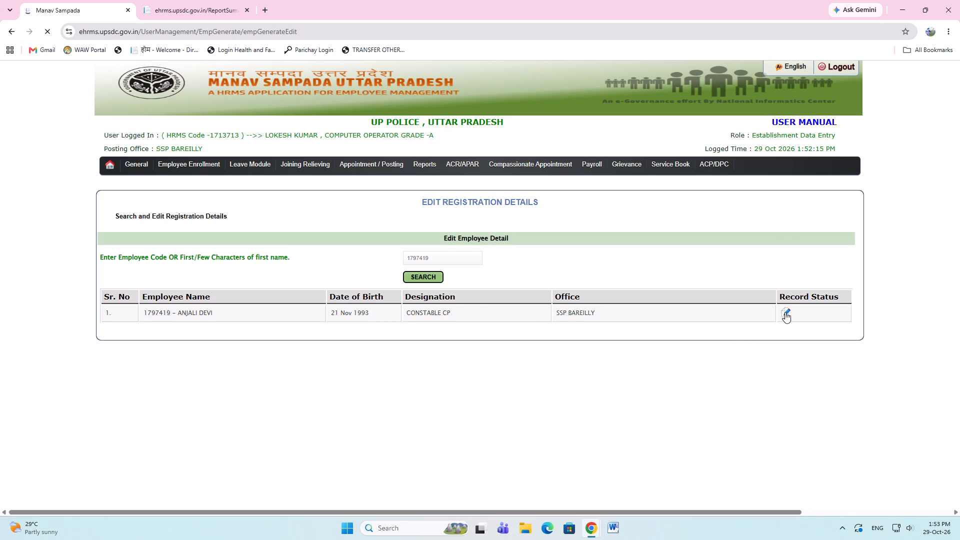
# Open the found constable's registration record for editing from its Record Status entry.
pyautogui.click(785, 312)
pyautogui.click(561, 172)
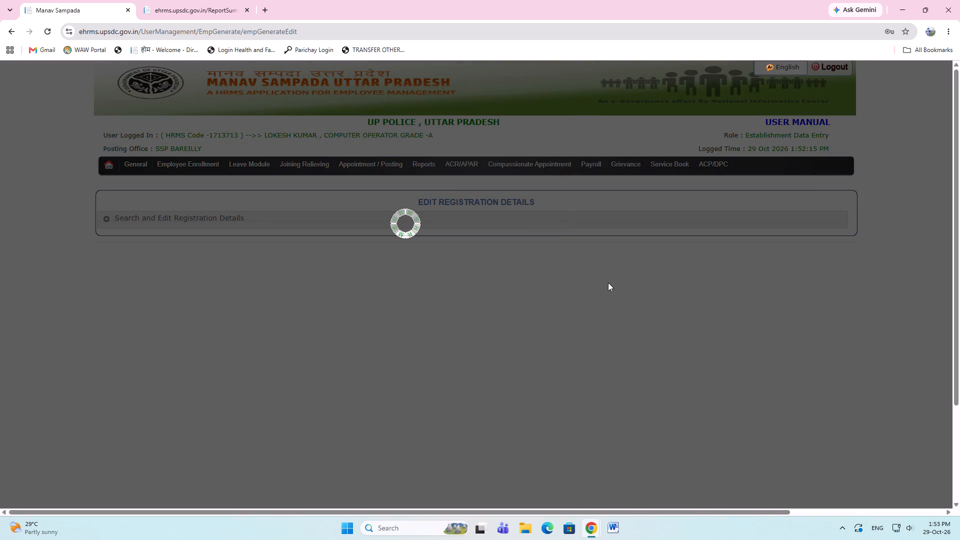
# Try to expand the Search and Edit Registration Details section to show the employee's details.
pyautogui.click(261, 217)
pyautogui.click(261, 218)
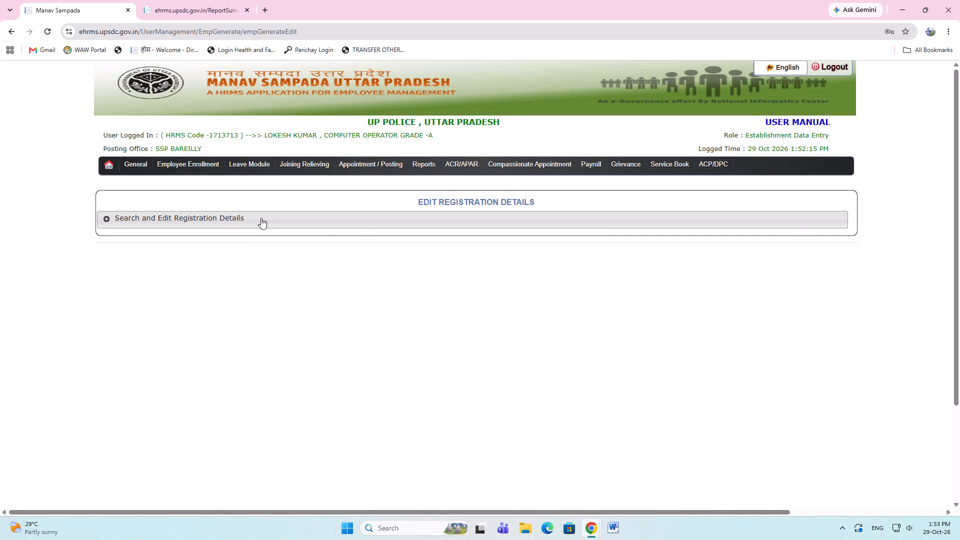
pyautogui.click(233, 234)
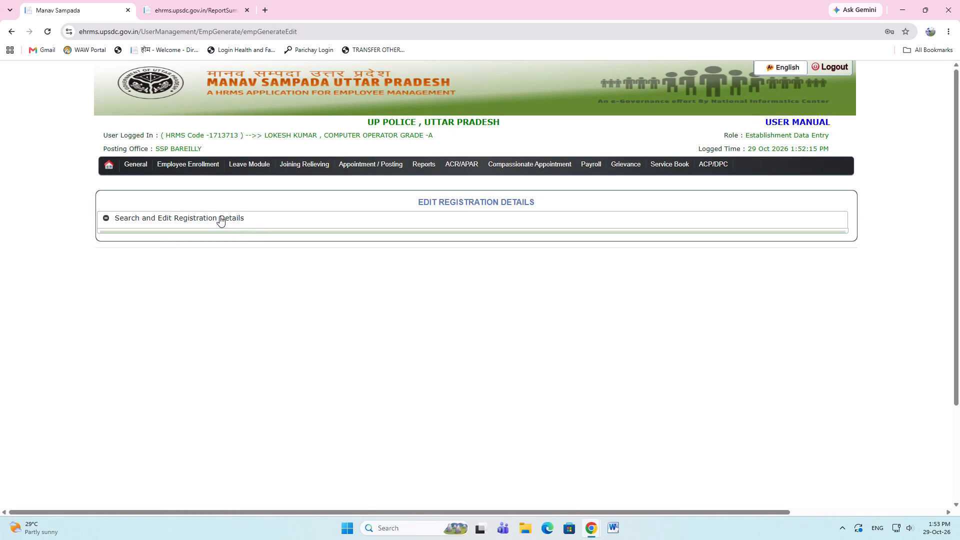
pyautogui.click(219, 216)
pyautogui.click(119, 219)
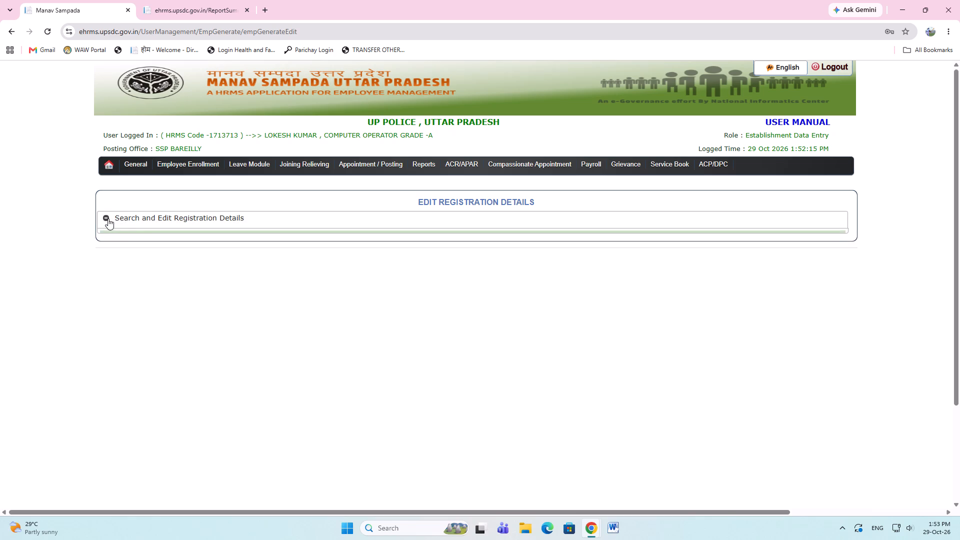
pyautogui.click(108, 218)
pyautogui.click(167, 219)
# Reopen the Edit Registration Detail page under Employee Enrollment.
pyautogui.click(206, 202)
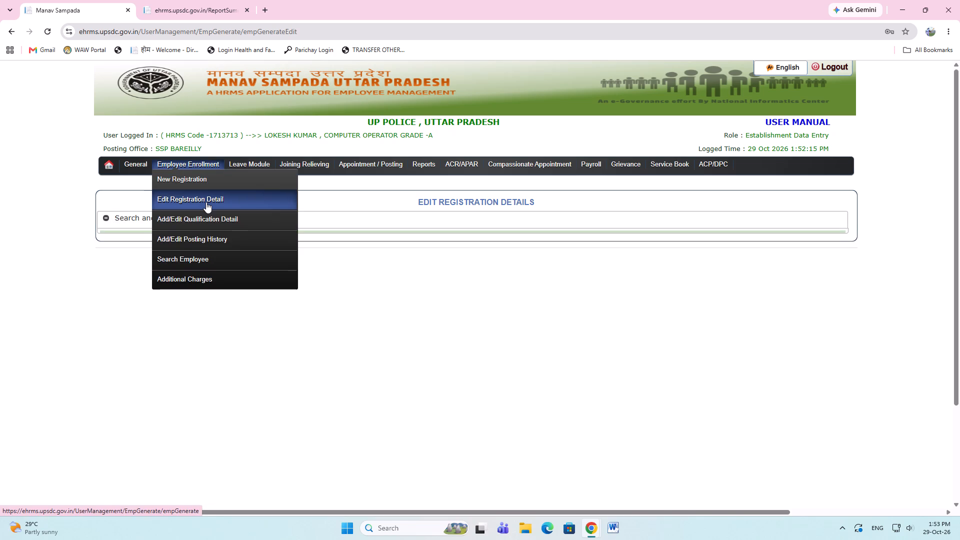
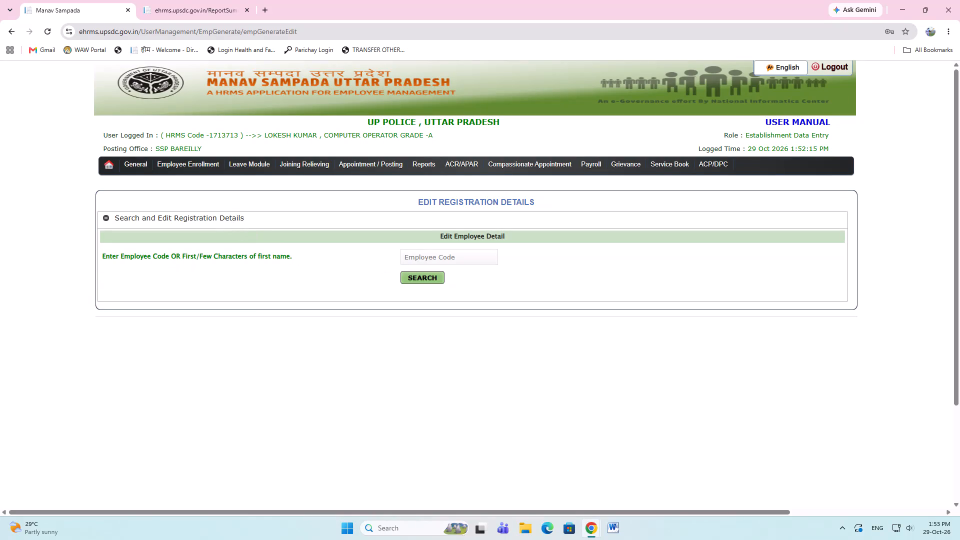
# Search for the constable's employee code in Edit Registration Details and open the found record for editing.
pyautogui.click(406, 259)
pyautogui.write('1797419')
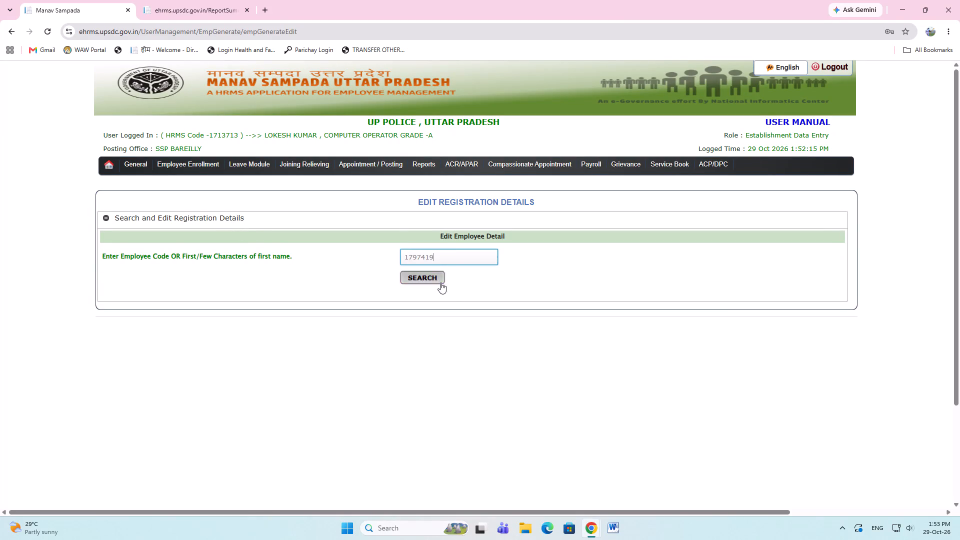
pyautogui.click(429, 281)
pyautogui.scroll(-1, 638, 355)
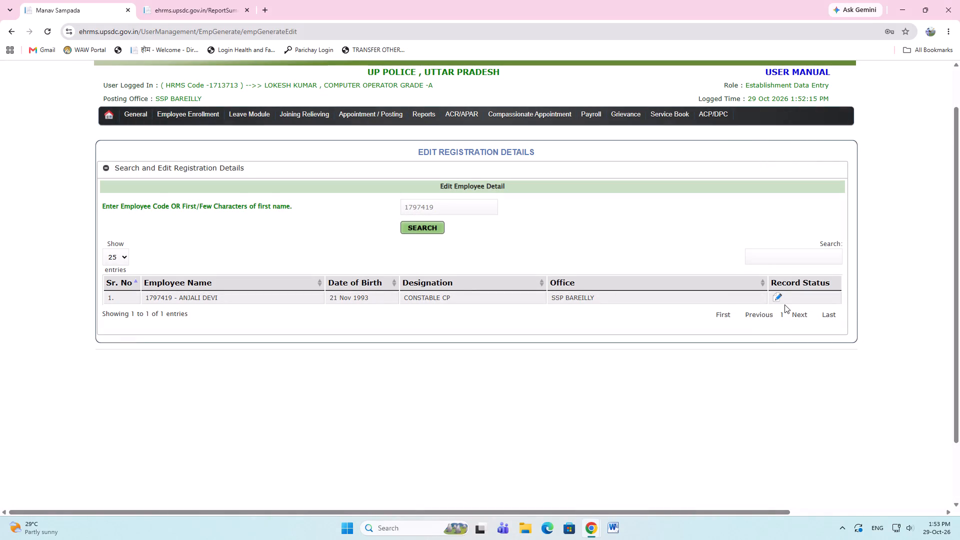
pyautogui.click(778, 298)
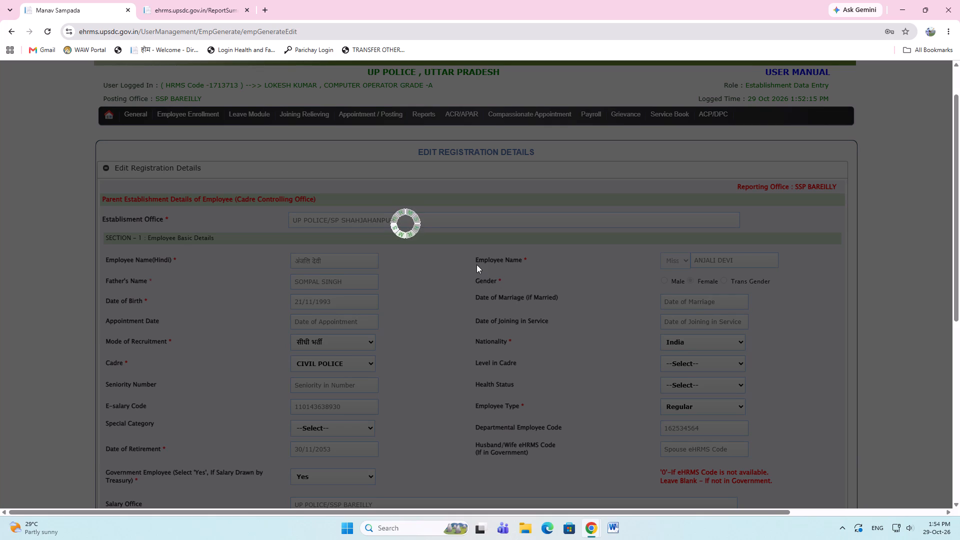
# Set the employee's Establishment Office to SSP BAREILLY and submit the office details.
pyautogui.click(452, 224)
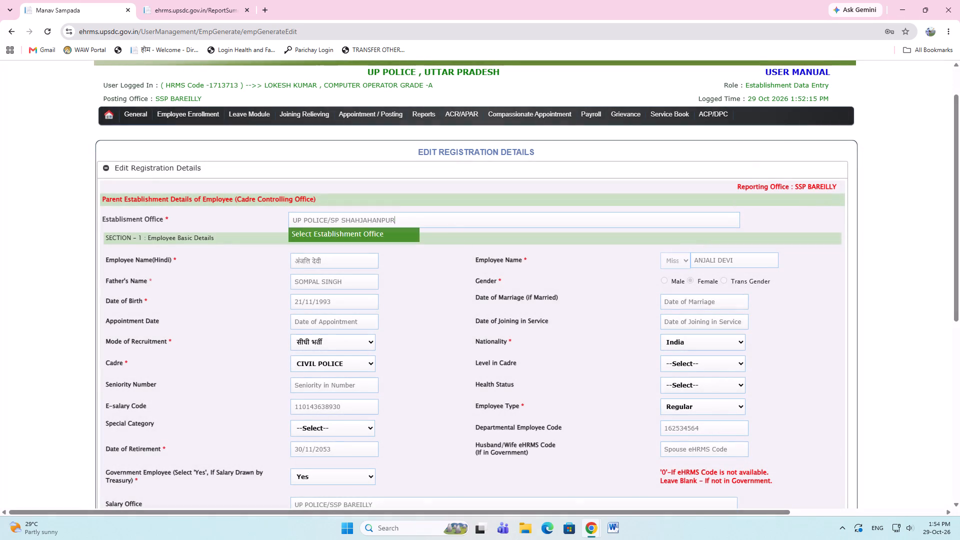
pyautogui.click(525, 301)
pyautogui.click(510, 359)
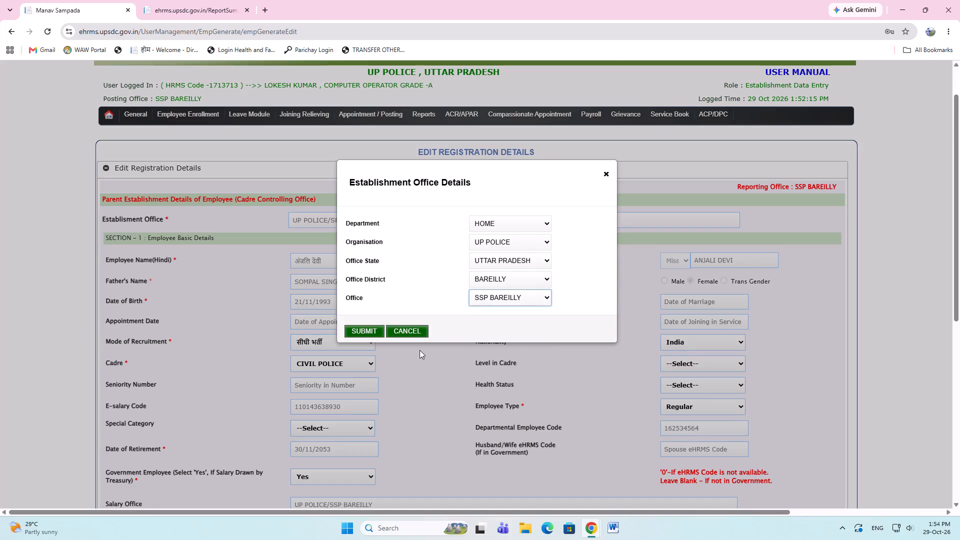
pyautogui.click(371, 334)
# Set the Level in Cadre to CONSTABLE in the employee basic details.
pyautogui.scroll(-3, 499, 371)
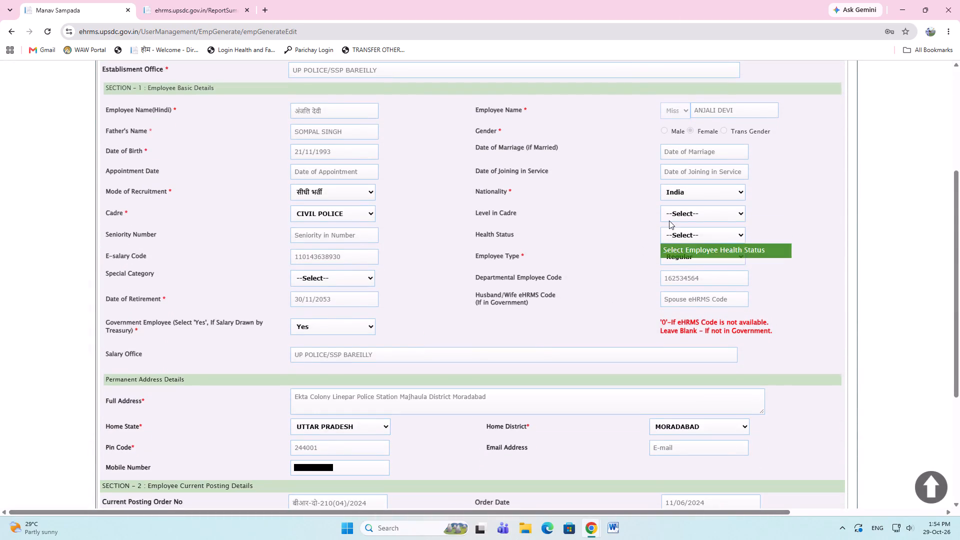
pyautogui.click(671, 216)
pyautogui.click(673, 240)
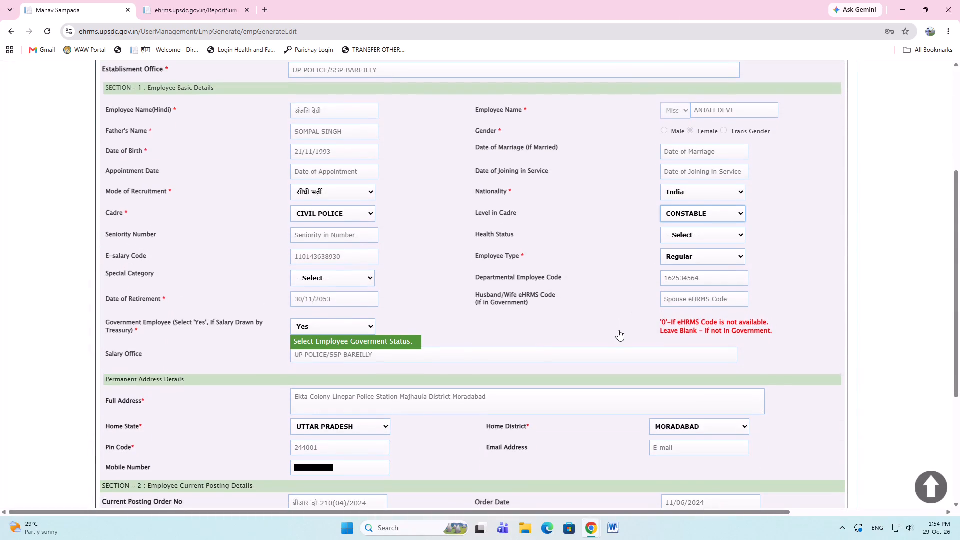
pyautogui.scroll(-4, 618, 330)
pyautogui.moveTo(379, 306); pyautogui.dragTo(155, 281)
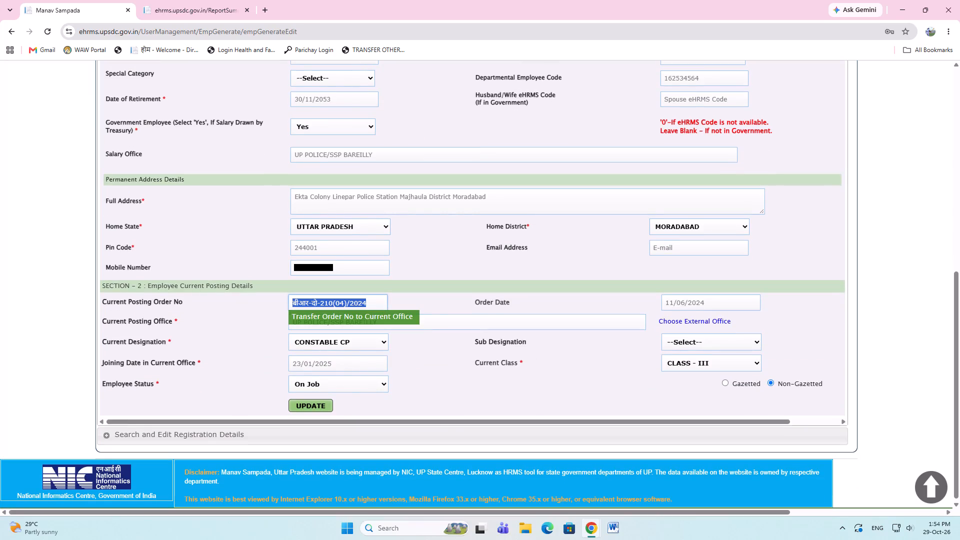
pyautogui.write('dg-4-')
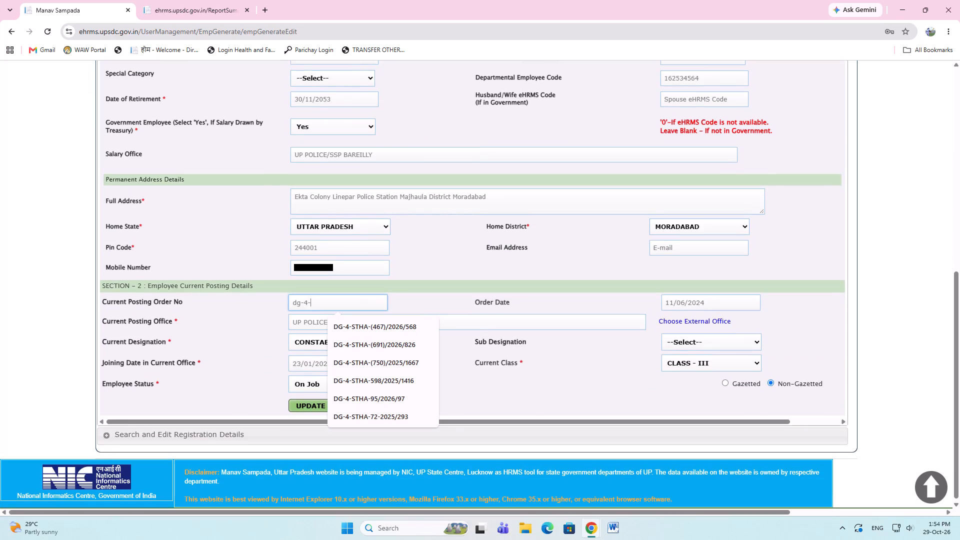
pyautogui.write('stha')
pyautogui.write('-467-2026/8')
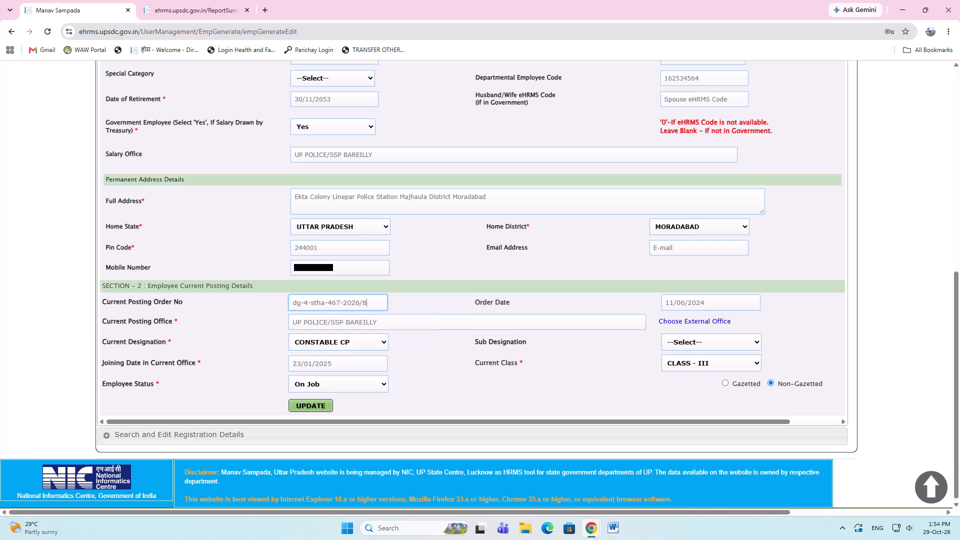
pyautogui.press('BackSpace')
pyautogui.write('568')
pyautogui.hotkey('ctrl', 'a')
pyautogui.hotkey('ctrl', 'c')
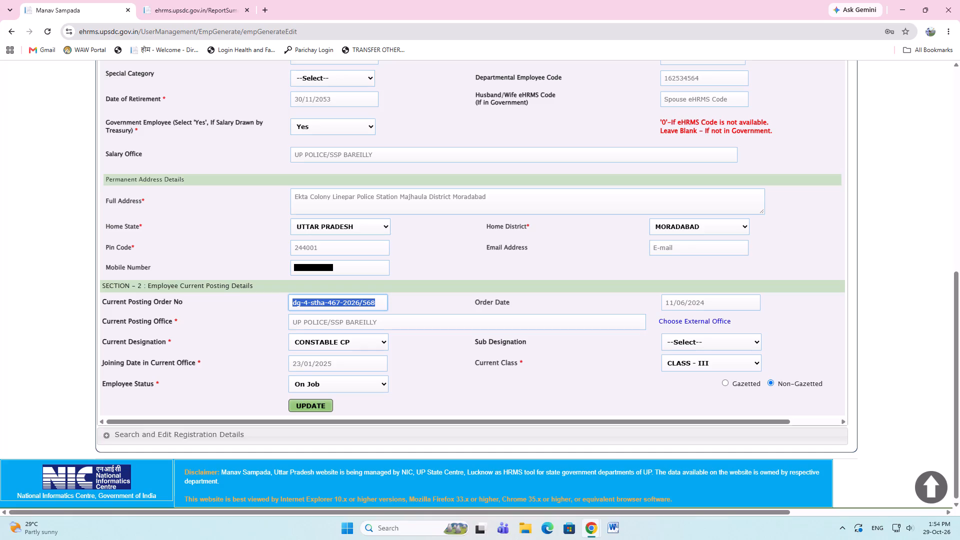
# Set the current posting's Order Date to 22/06/2026.
pyautogui.click(714, 297)
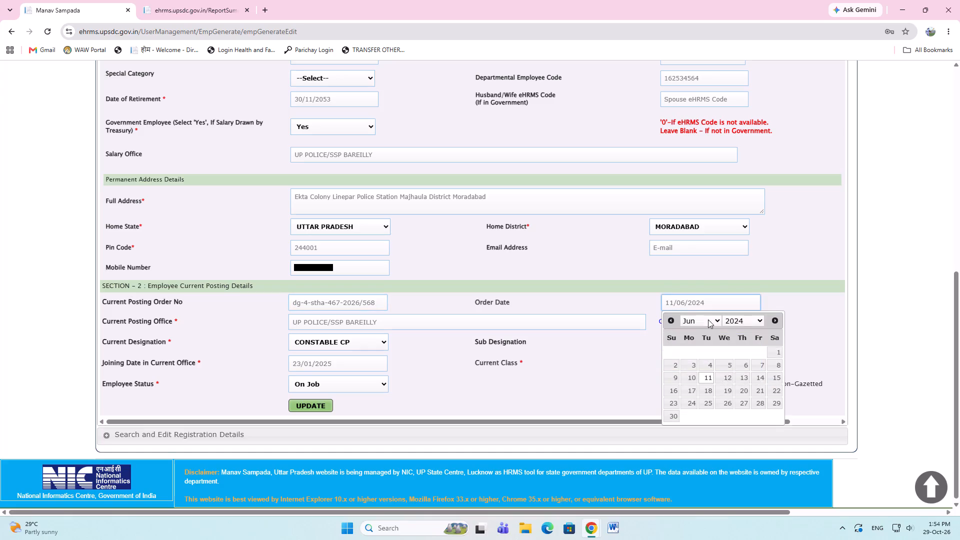
pyautogui.click(747, 325)
pyautogui.scroll(-3, 749, 304)
pyautogui.click(747, 309)
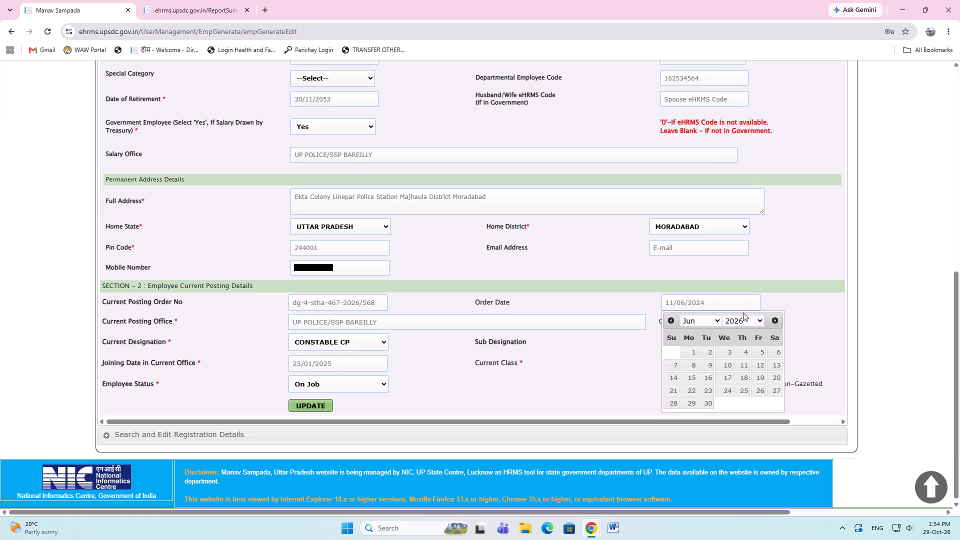
pyautogui.click(691, 393)
# Copy the posting order number, then update the registration record and confirm the update.
pyautogui.moveTo(381, 304); pyautogui.dragTo(164, 287)
pyautogui.hotkey('ctrl', 'c')
pyautogui.click(298, 405)
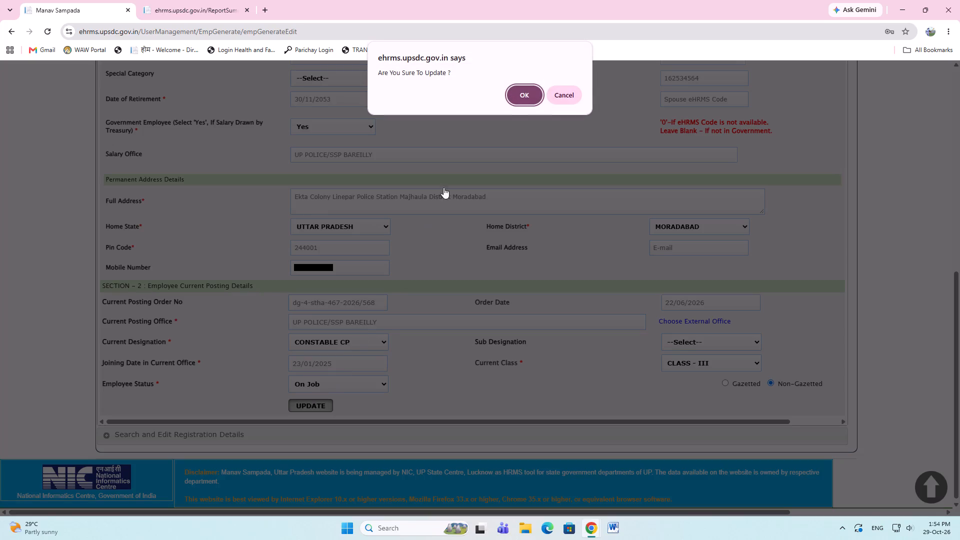
pyautogui.click(524, 96)
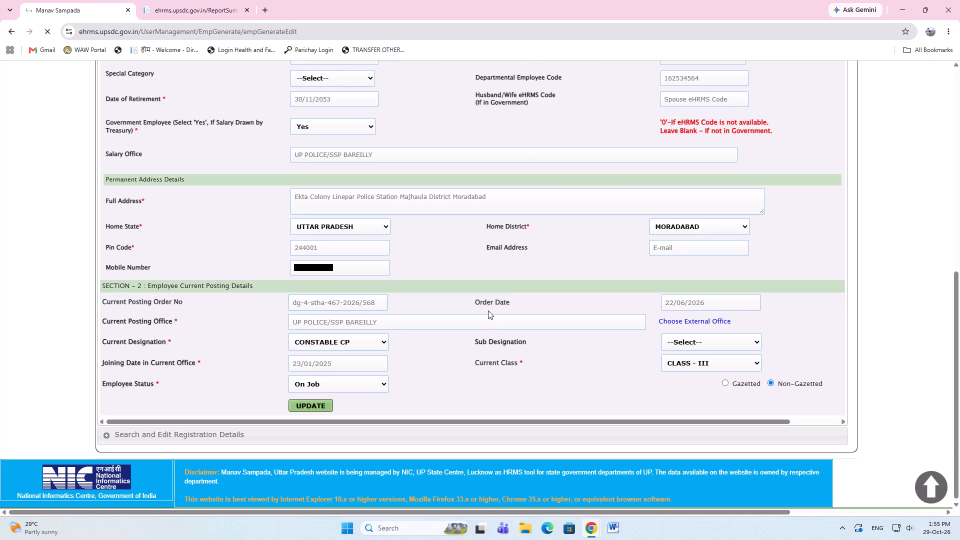
pyautogui.click(563, 105)
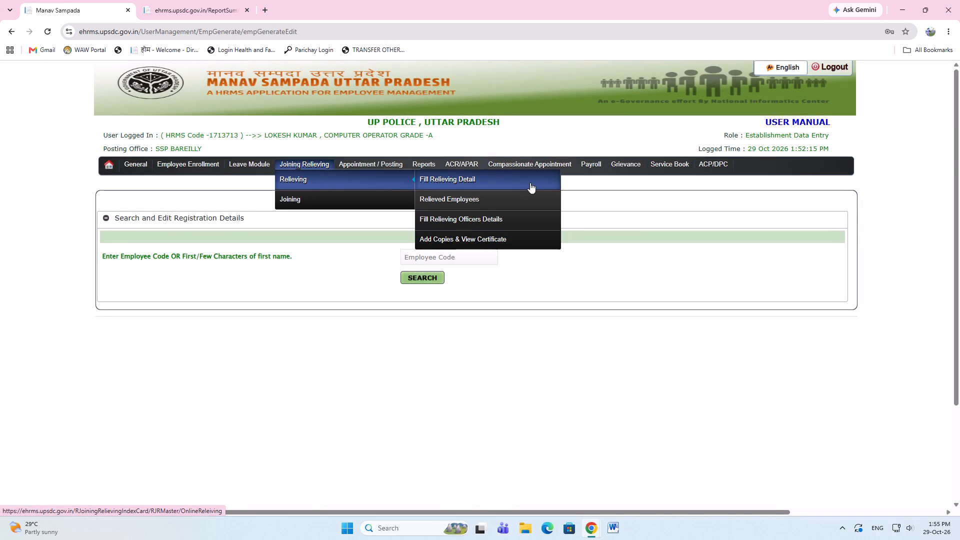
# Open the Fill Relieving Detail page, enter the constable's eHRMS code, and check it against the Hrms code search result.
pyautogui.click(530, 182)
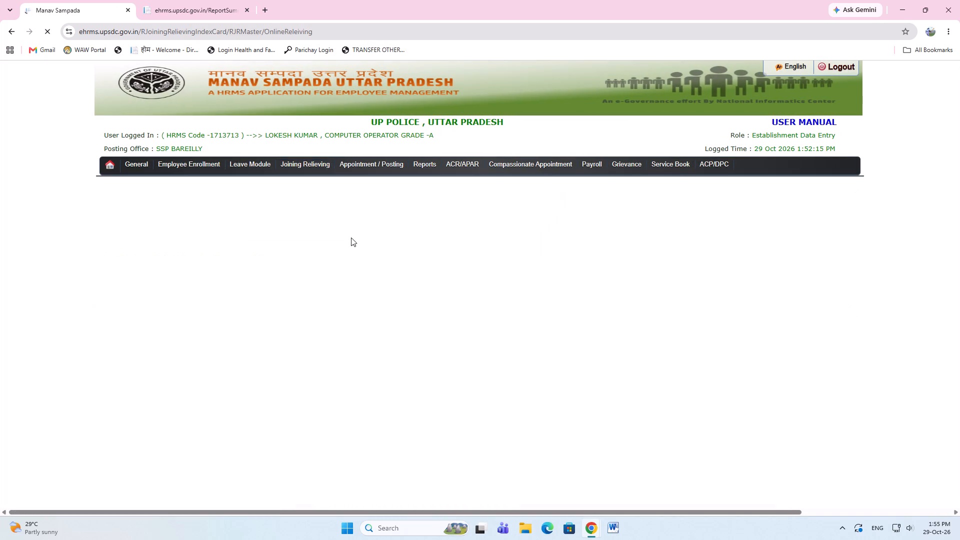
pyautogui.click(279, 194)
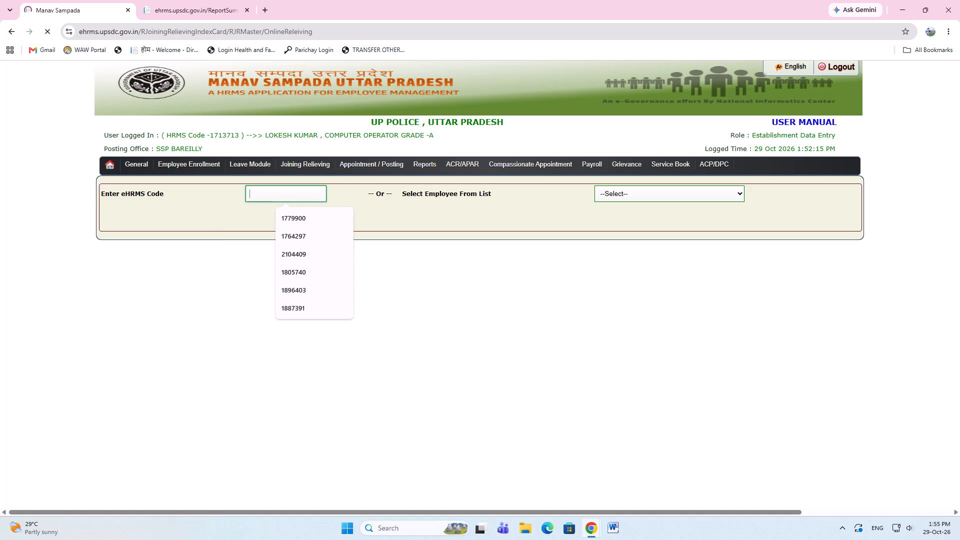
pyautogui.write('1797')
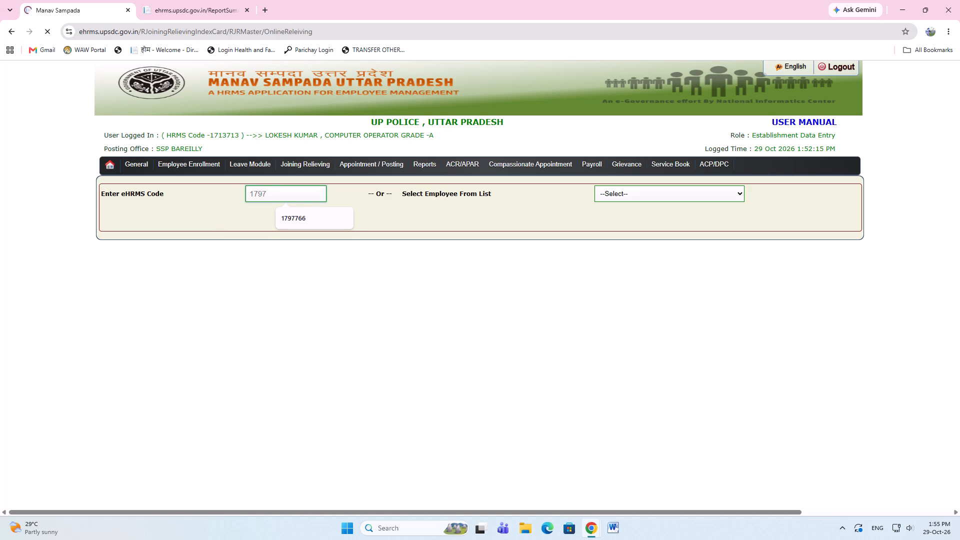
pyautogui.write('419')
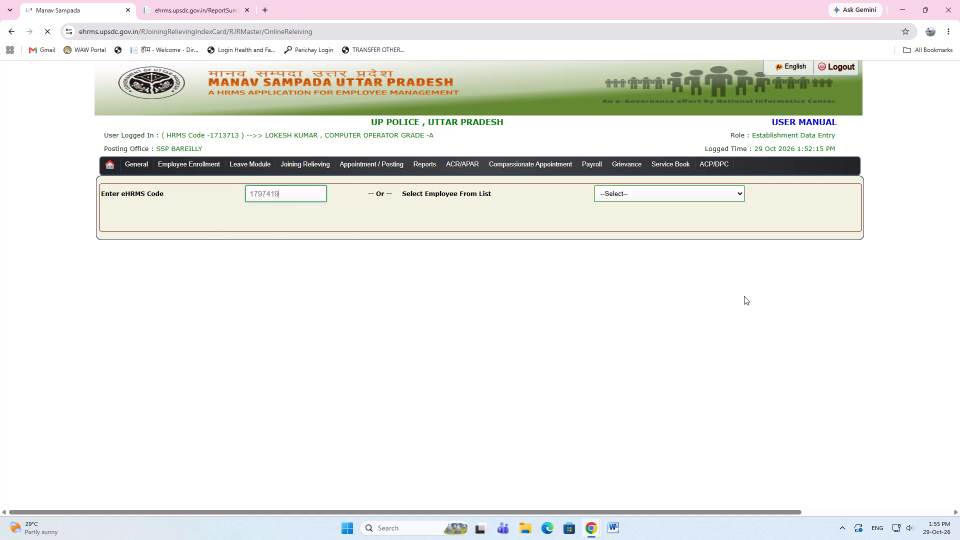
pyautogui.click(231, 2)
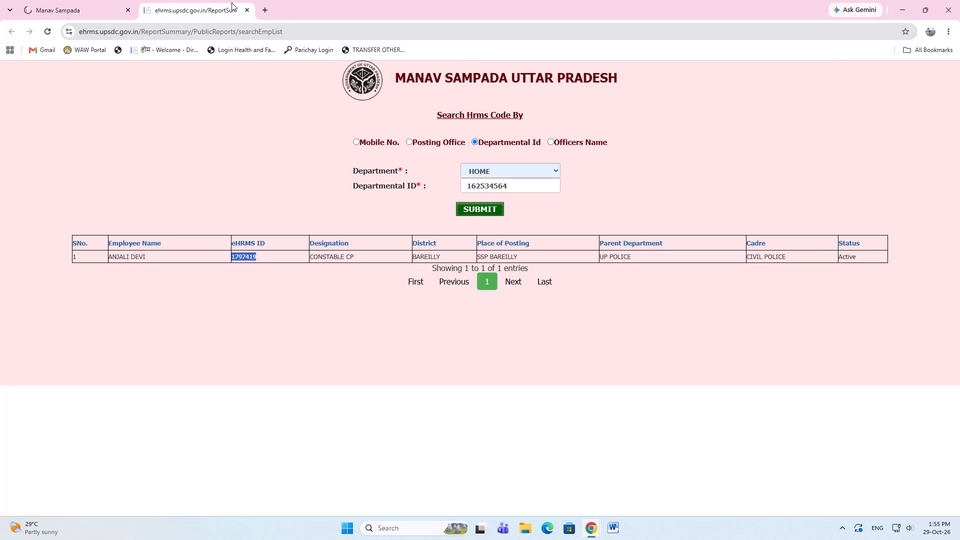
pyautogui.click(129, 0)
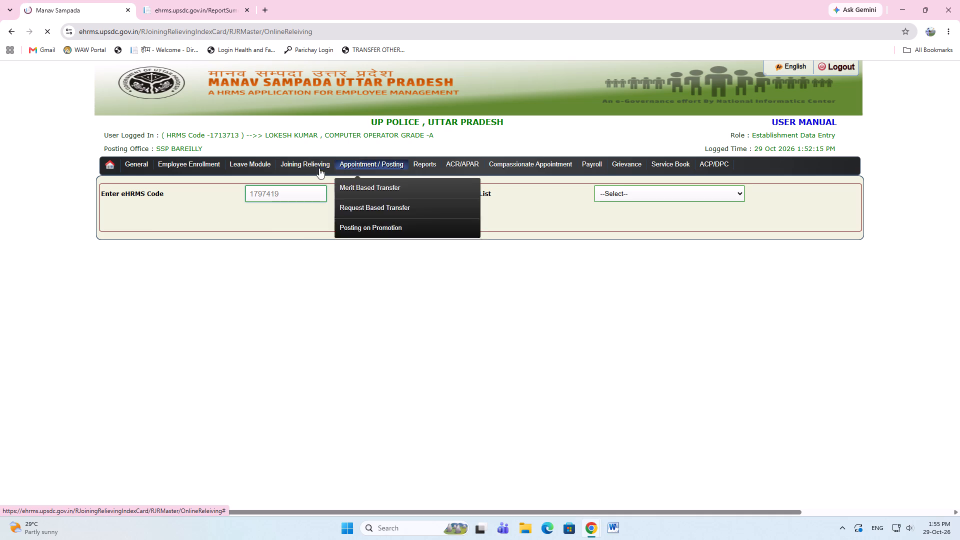
# Reopen the Fill Relieving Detail page under Joining Relieving.
pyautogui.click(447, 183)
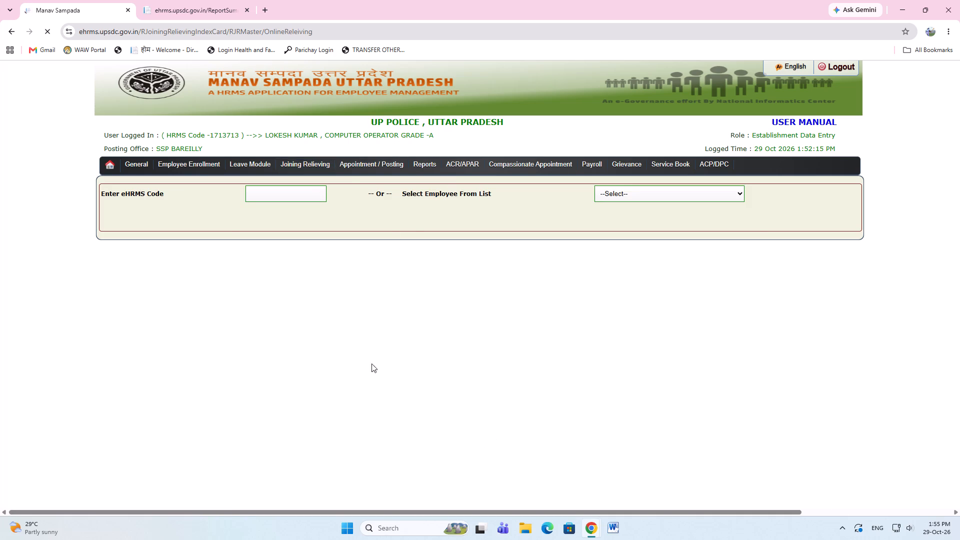
pyautogui.click(175, 0)
pyautogui.click(105, 0)
# Minimize the browser windows and open the 22 BINDU 28-04-2026 workbook from the desktop in Excel.
pyautogui.click(901, 9)
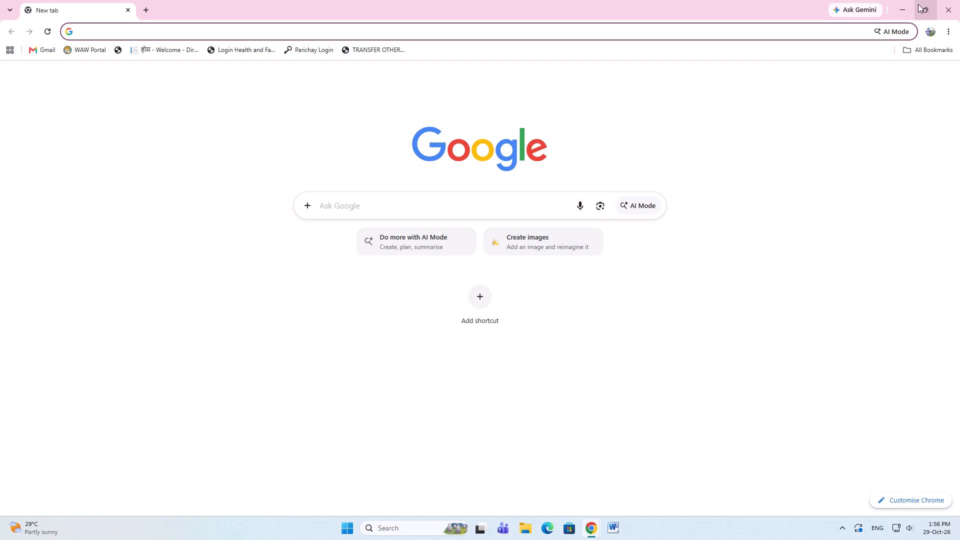
pyautogui.click(908, 6)
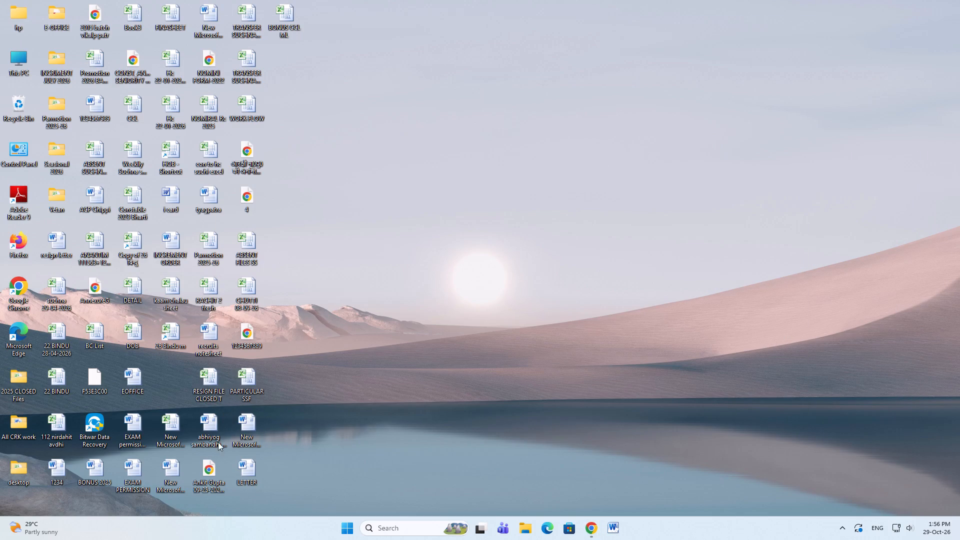
pyautogui.click(206, 248)
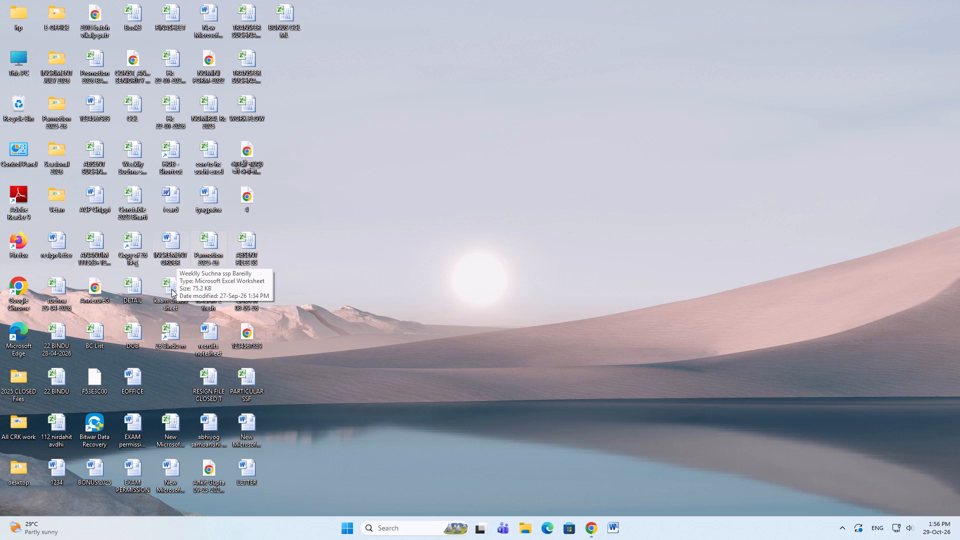
pyautogui.doubleClick(49, 344)
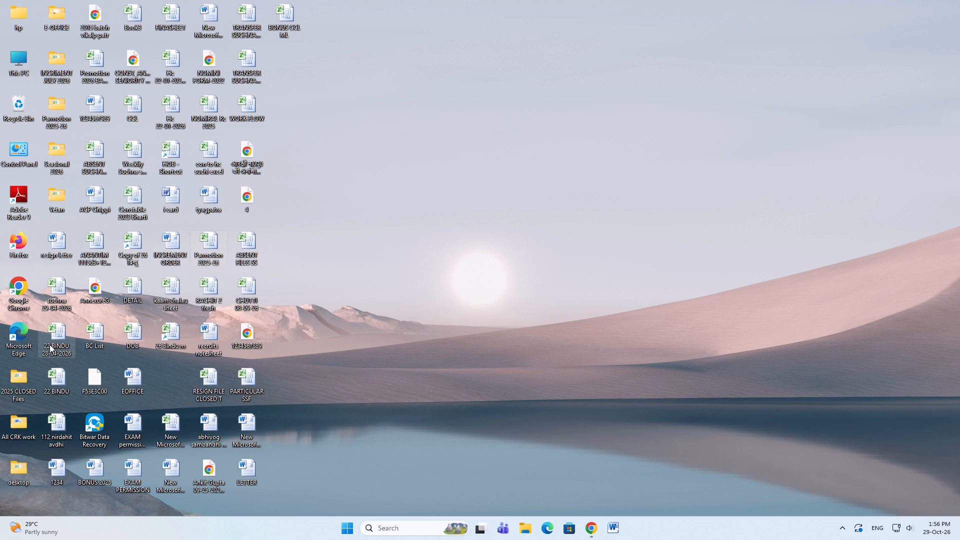
# Examine the posting and punishment detail tables on Sheet1, including the constable's entry in row 3.
pyautogui.scroll(3, 631, 370)
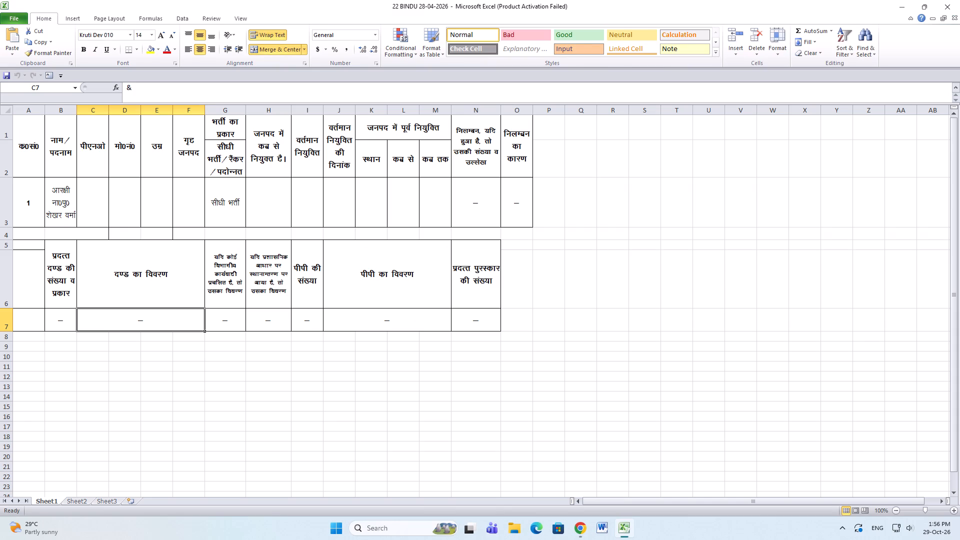
pyautogui.click(617, 358)
pyautogui.scroll(4, 617, 358)
pyautogui.click(581, 354)
pyautogui.scroll(-3, 617, 378)
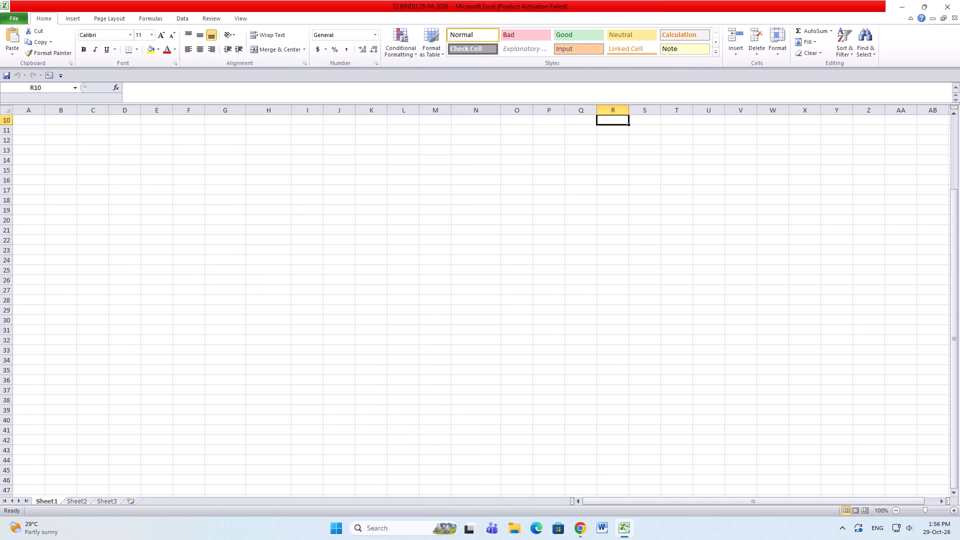
pyautogui.scroll(-1, 617, 378)
pyautogui.scroll(9, 617, 378)
pyautogui.click(573, 313)
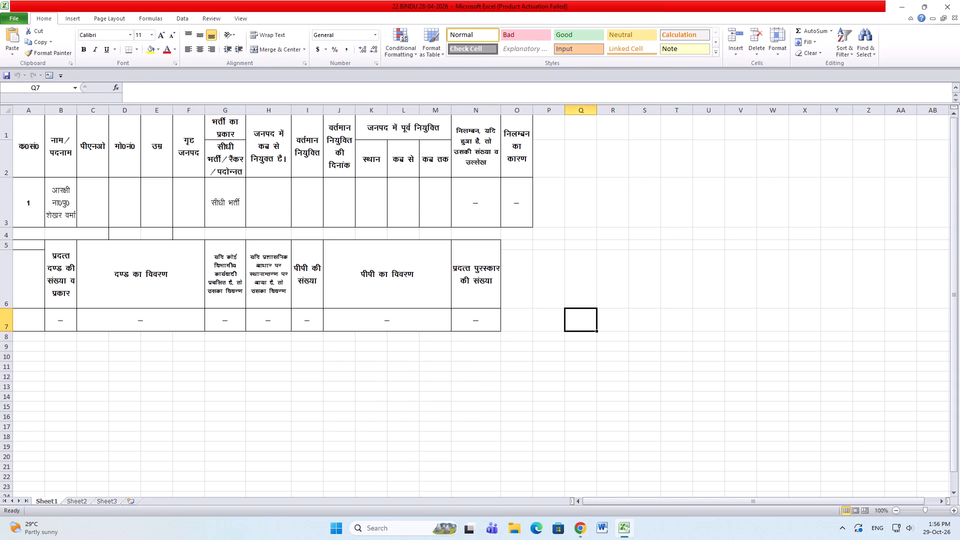
pyautogui.click(73, 216)
pyautogui.moveTo(27, 214); pyautogui.dragTo(434, 196)
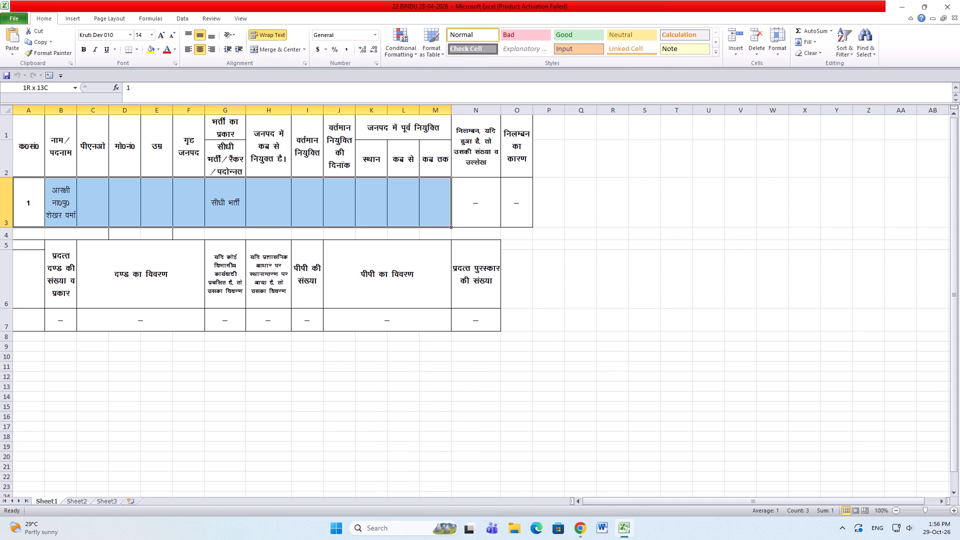
pyautogui.moveTo(434, 196); pyautogui.dragTo(511, 196)
pyautogui.click(581, 298)
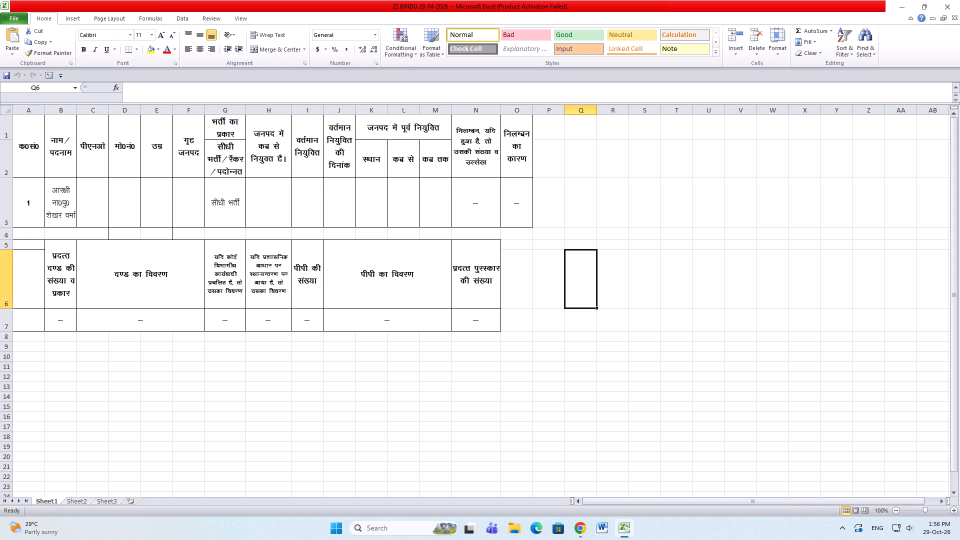
# Look through Sheet1, Sheet2 and Sheet3 of the 22 BINDU 28-04-2026 workbook, and close it.
pyautogui.scroll(3, 600, 321)
pyautogui.scroll(-3, 600, 321)
pyautogui.scroll(7, 600, 321)
pyautogui.scroll(3, 517, 295)
pyautogui.click(76, 502)
pyautogui.click(106, 503)
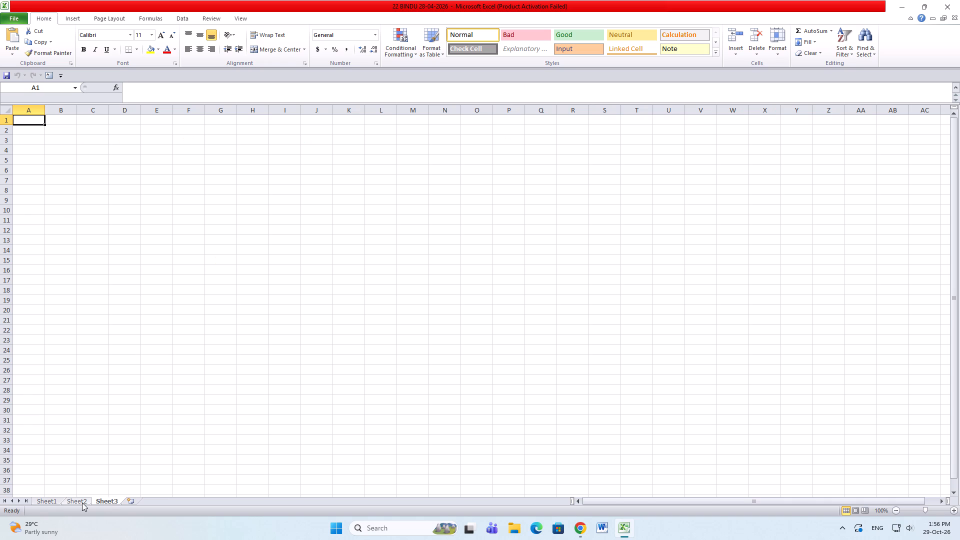
pyautogui.click(82, 502)
pyautogui.click(48, 500)
pyautogui.scroll(3, 349, 359)
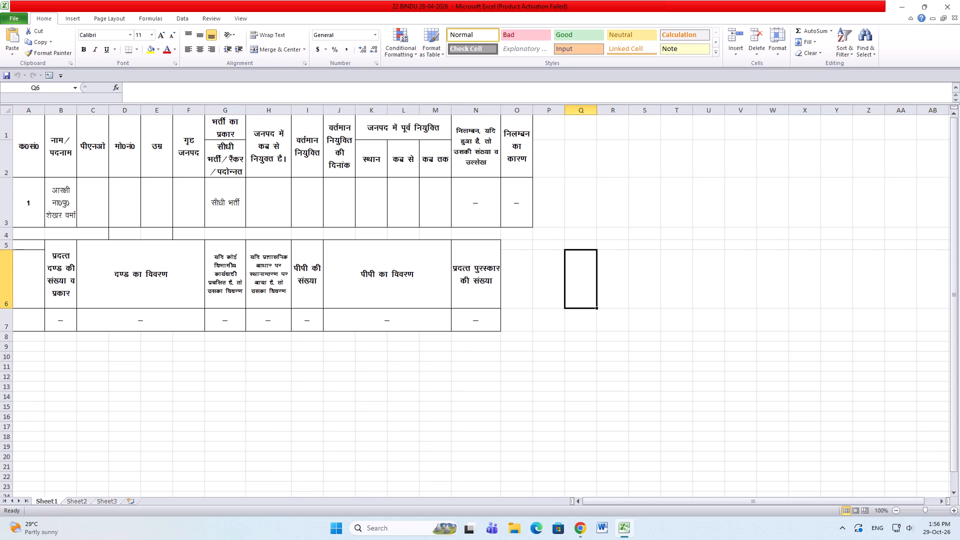
pyautogui.click(210, 186)
pyautogui.click(641, 216)
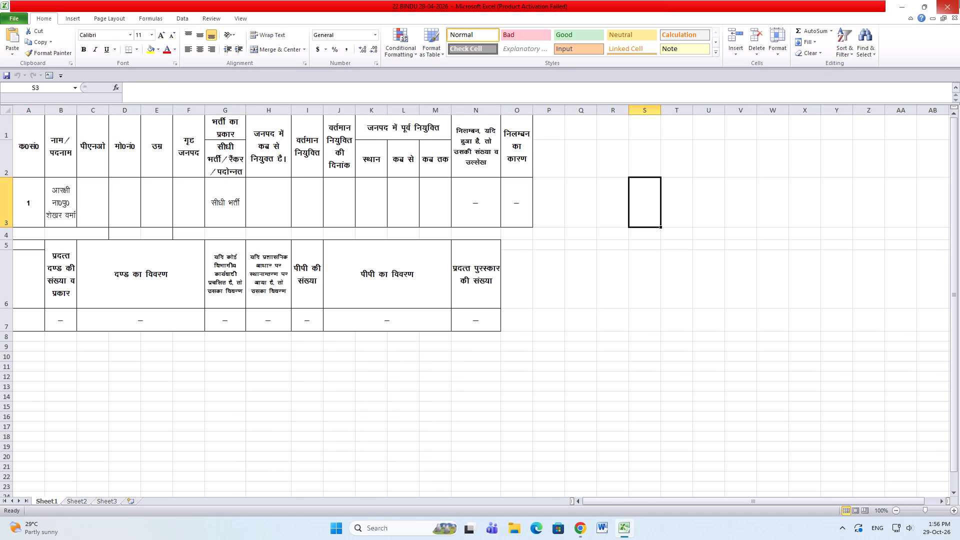
pyautogui.click(959, 0)
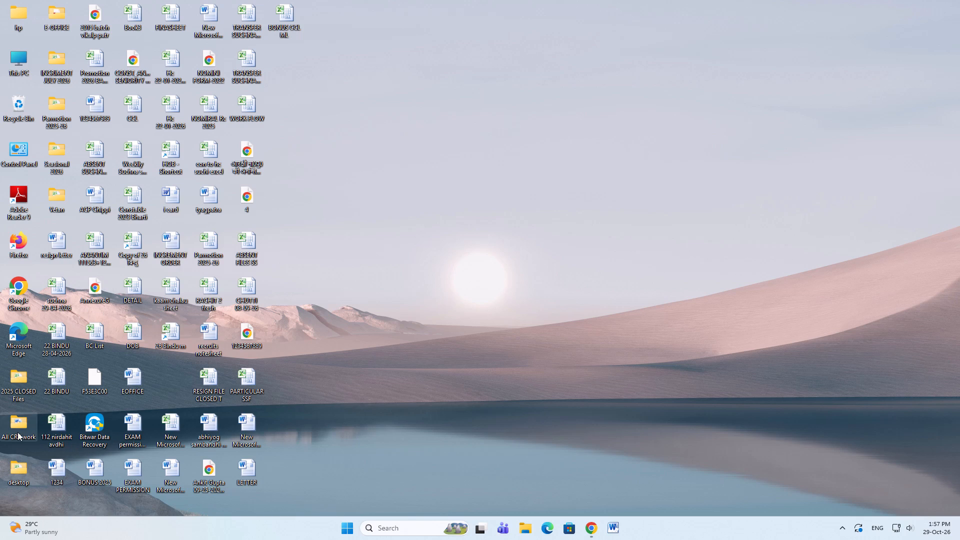
# Open the folder named desktop from the Windows desktop and look through its list of folders and files for the needed one.
pyautogui.doubleClick(23, 465)
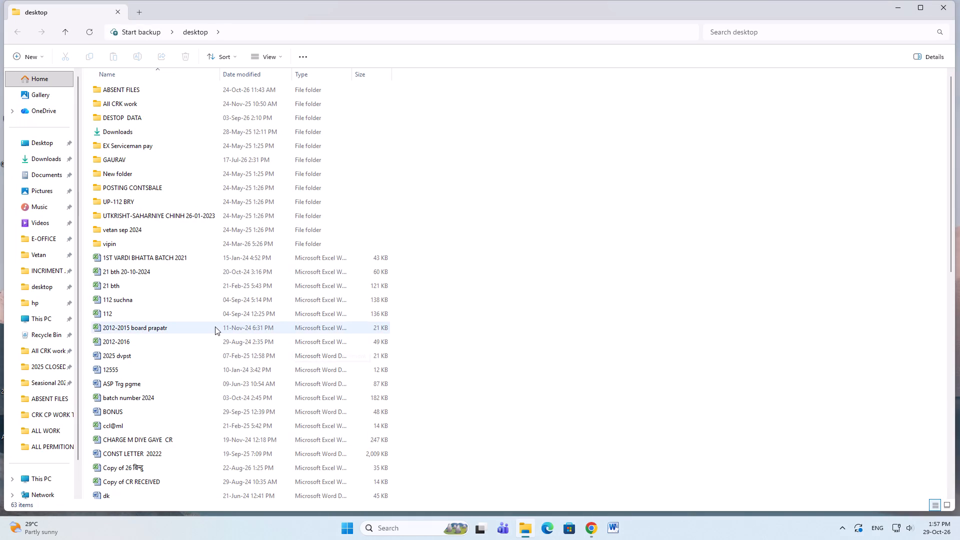
pyautogui.scroll(4, 182, 356)
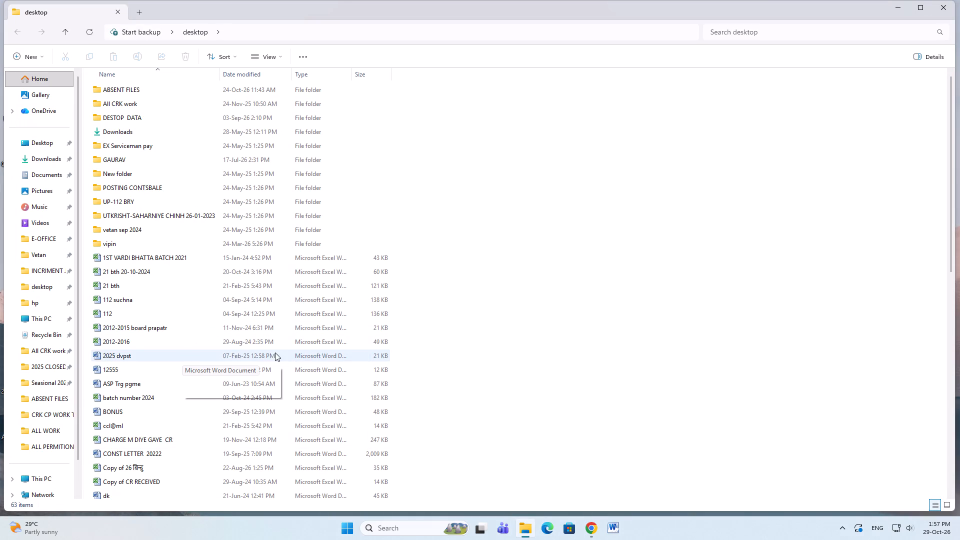
pyautogui.scroll(-2, 299, 349)
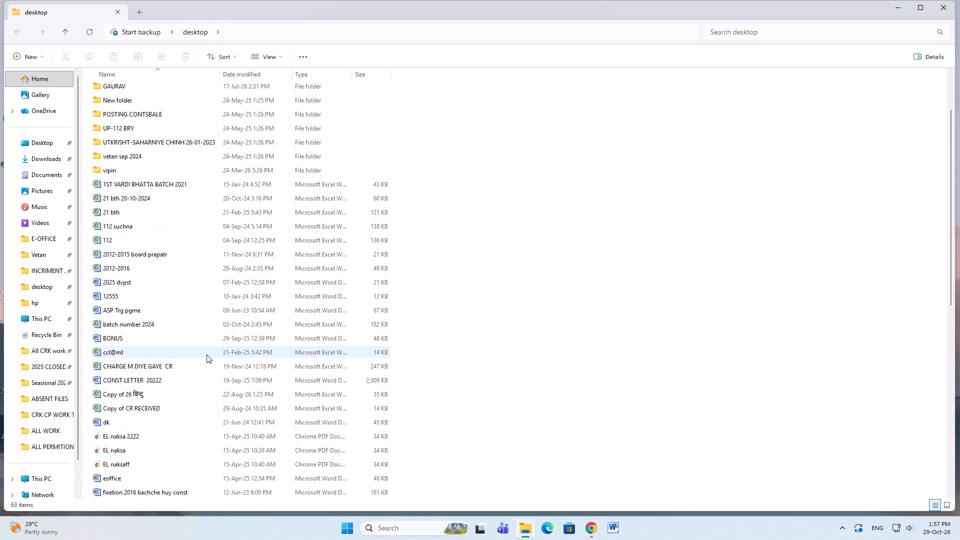
pyautogui.scroll(-1, 186, 354)
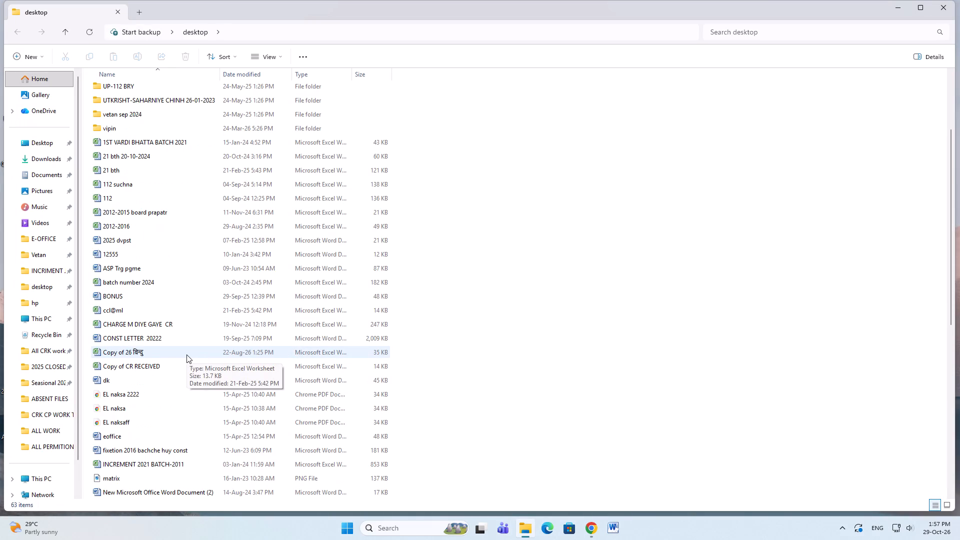
pyautogui.scroll(-6, 186, 354)
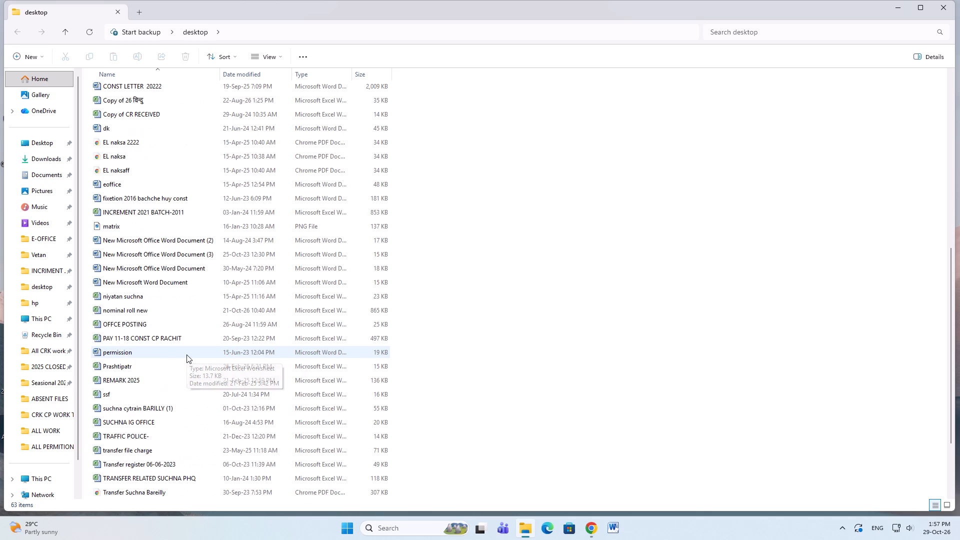
pyautogui.scroll(-9, 186, 354)
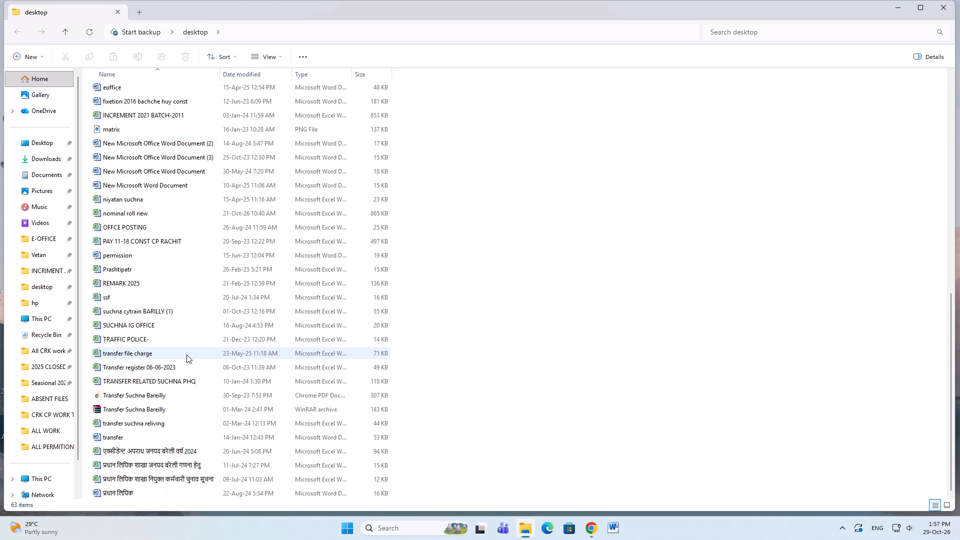
pyautogui.scroll(2, 186, 354)
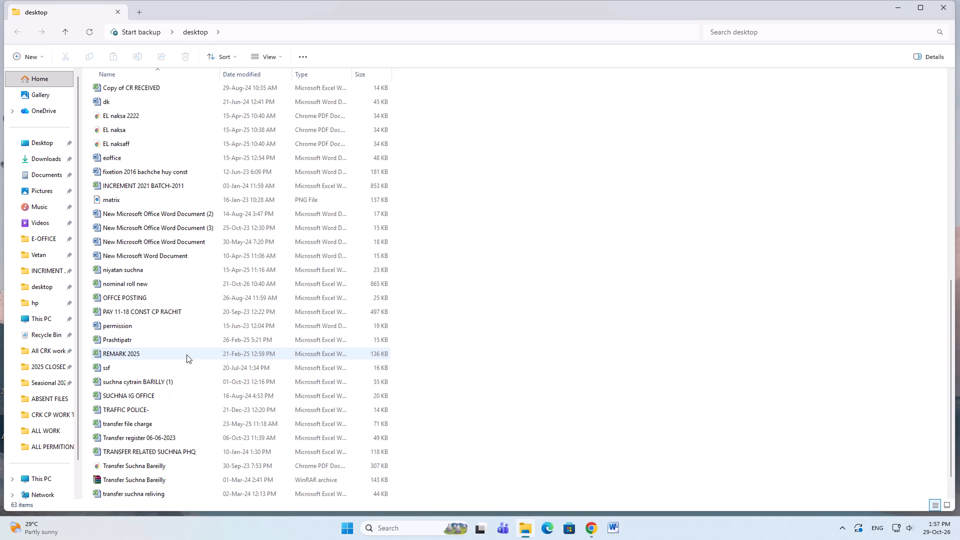
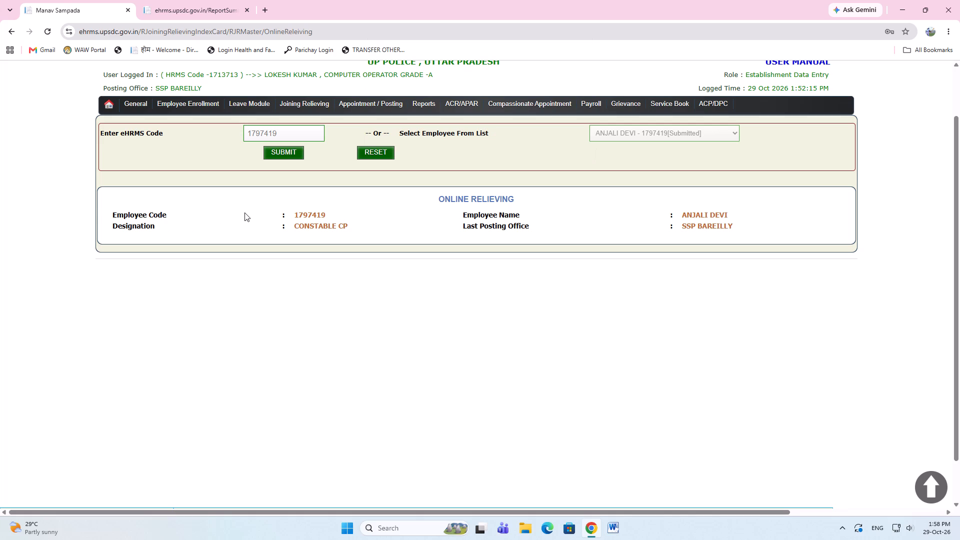
# Examine the constable's Online Relieving page in eHRMS, including the last posting office, and check the HRMS code search result.
pyautogui.click(180, 0)
pyautogui.click(83, 0)
pyautogui.scroll(-3, 763, 445)
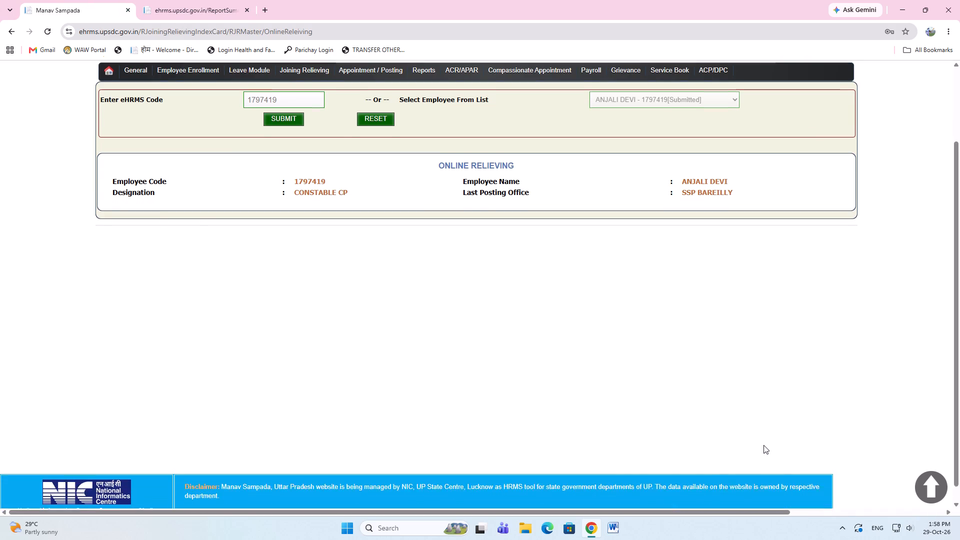
pyautogui.scroll(2, 767, 443)
pyautogui.scroll(-2, 768, 443)
pyautogui.scroll(2, 768, 443)
pyautogui.moveTo(736, 275); pyautogui.dragTo(690, 280)
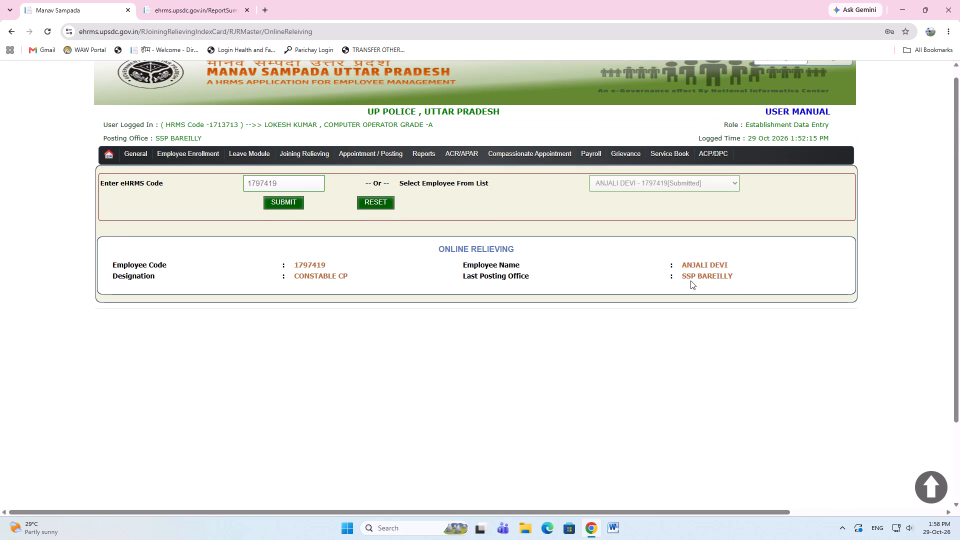
pyautogui.moveTo(690, 280); pyautogui.dragTo(682, 271)
pyautogui.scroll(-3, 714, 292)
pyautogui.scroll(3, 708, 292)
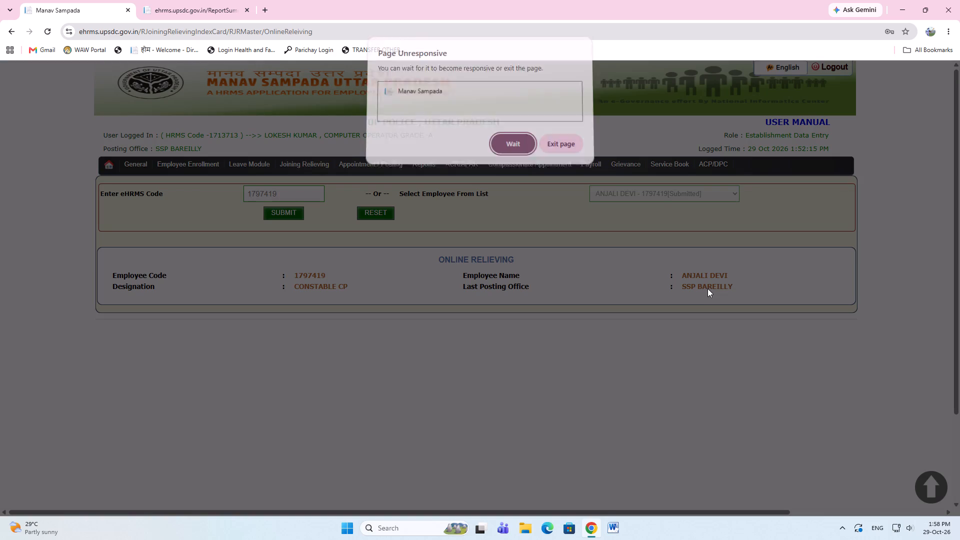
pyautogui.click(520, 148)
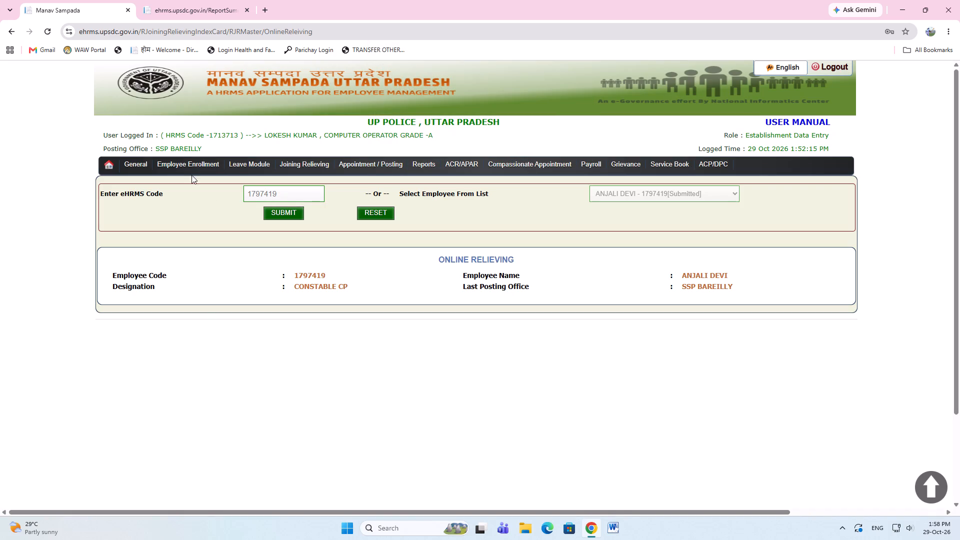
pyautogui.click(193, 0)
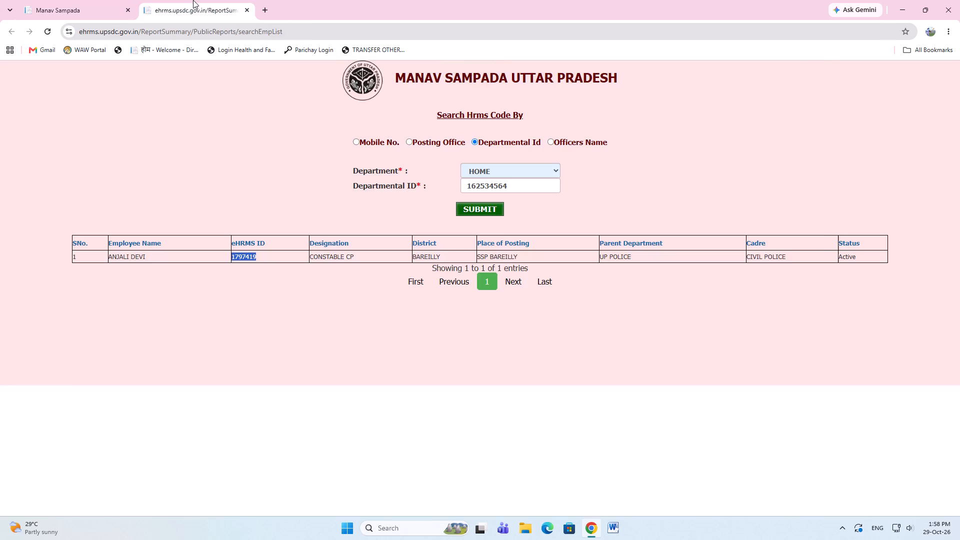
pyautogui.click(51, 0)
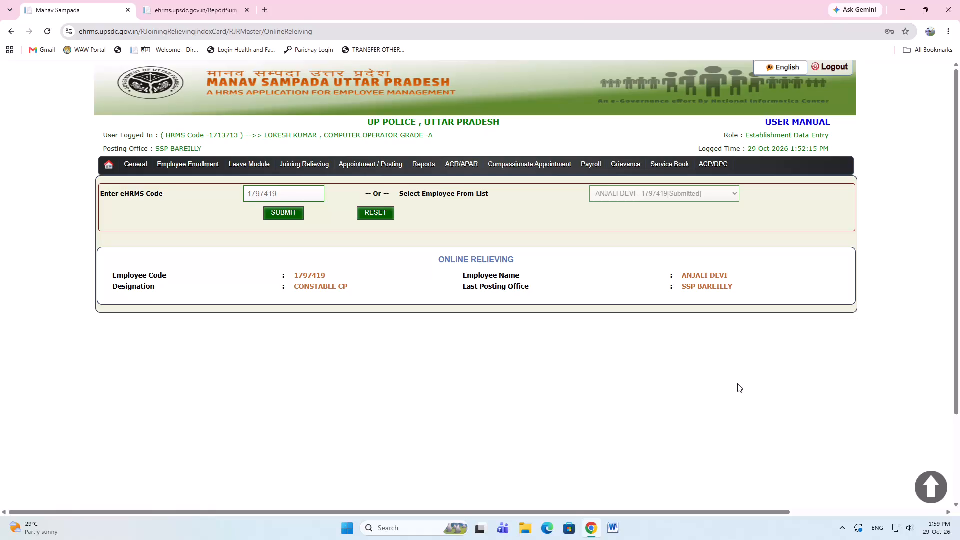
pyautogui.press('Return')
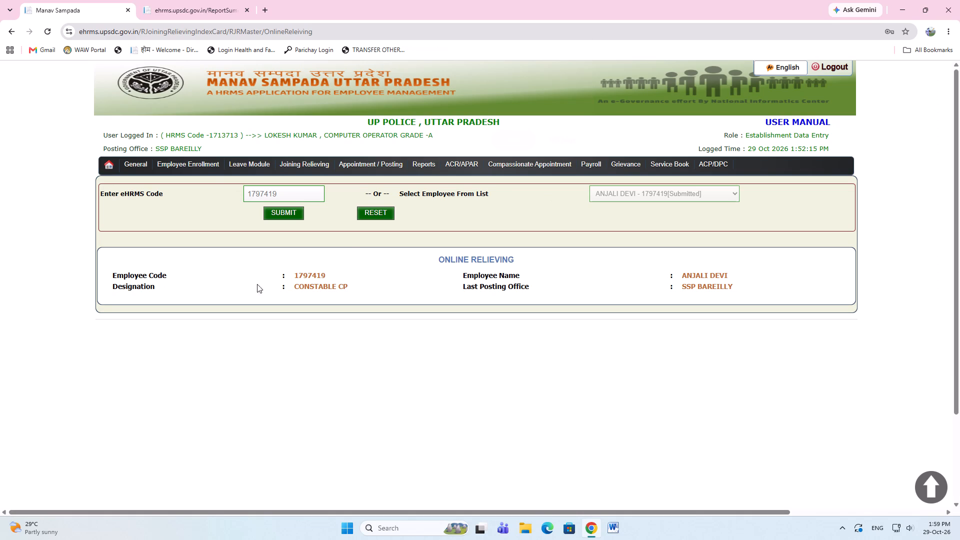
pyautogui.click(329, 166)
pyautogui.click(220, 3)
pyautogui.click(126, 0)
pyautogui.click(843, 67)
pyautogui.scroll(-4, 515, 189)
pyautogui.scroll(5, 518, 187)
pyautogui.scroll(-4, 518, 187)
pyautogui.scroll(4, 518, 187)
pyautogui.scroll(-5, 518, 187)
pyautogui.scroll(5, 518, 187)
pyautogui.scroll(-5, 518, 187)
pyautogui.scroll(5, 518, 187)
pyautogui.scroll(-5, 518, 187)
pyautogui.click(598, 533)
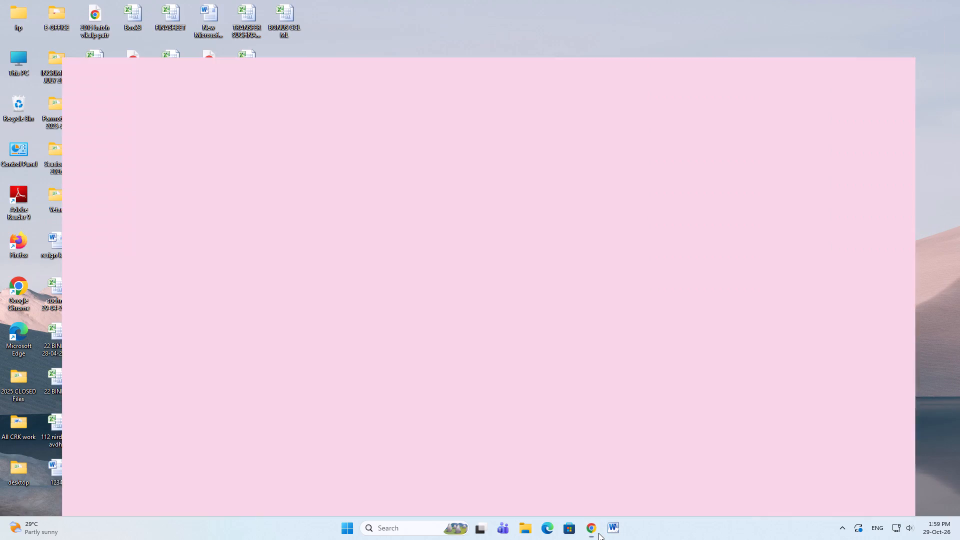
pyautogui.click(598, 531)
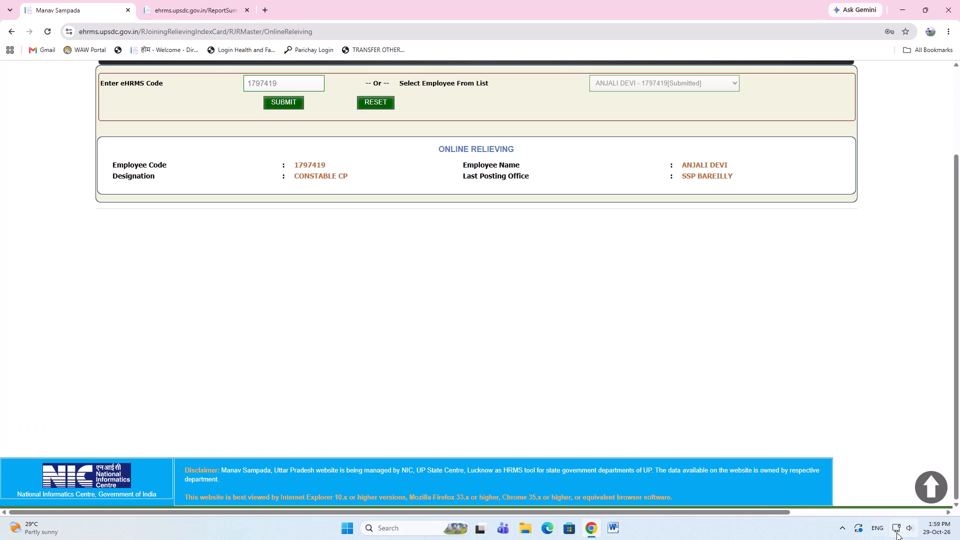
# Check the computer's network connection status in the quick settings.
pyautogui.click(897, 532)
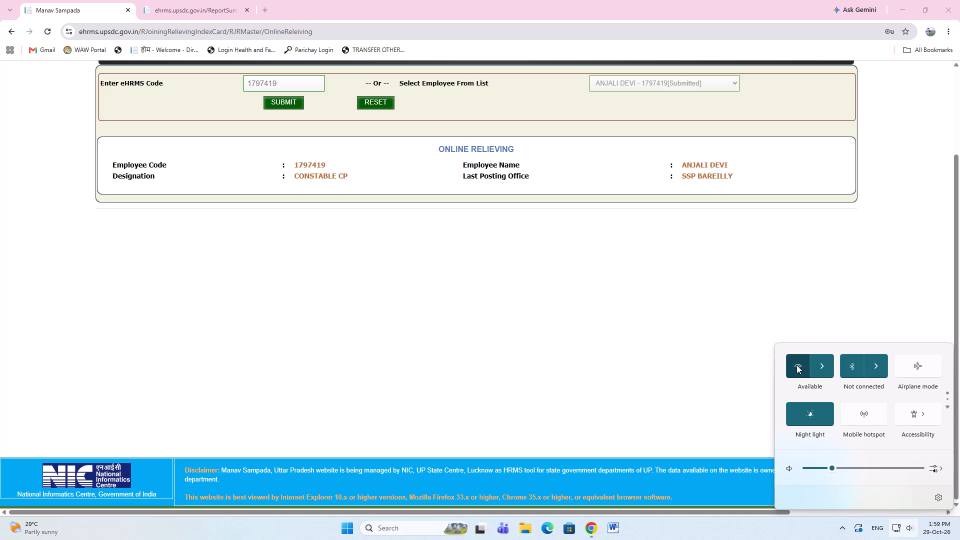
pyautogui.click(637, 342)
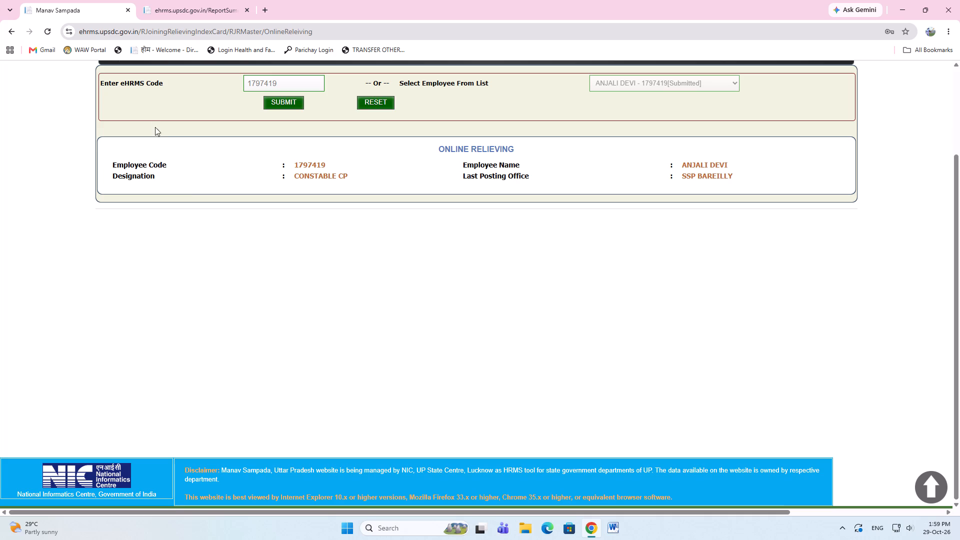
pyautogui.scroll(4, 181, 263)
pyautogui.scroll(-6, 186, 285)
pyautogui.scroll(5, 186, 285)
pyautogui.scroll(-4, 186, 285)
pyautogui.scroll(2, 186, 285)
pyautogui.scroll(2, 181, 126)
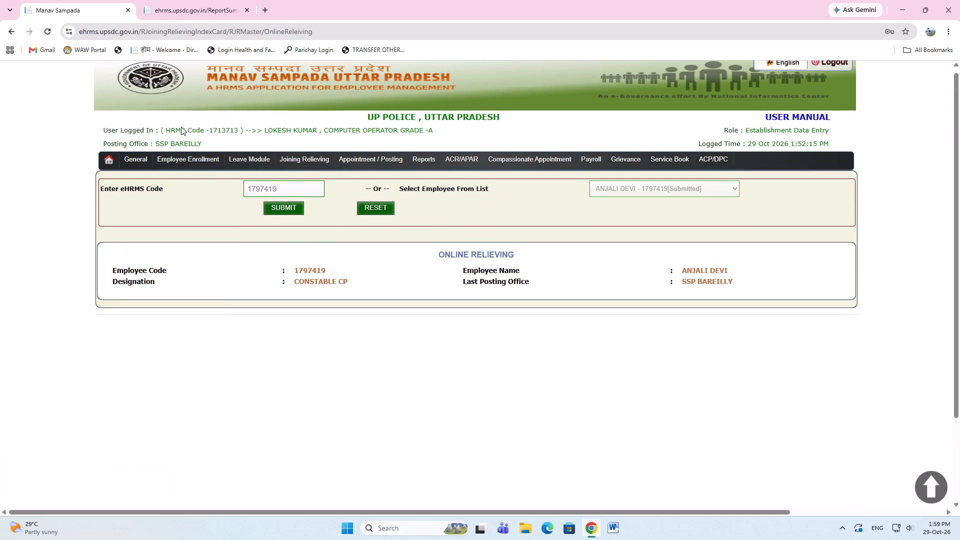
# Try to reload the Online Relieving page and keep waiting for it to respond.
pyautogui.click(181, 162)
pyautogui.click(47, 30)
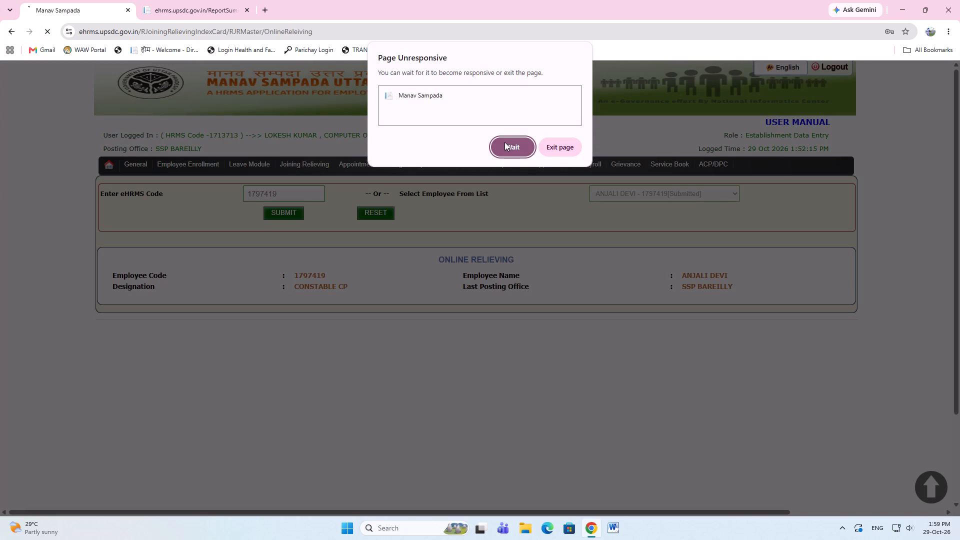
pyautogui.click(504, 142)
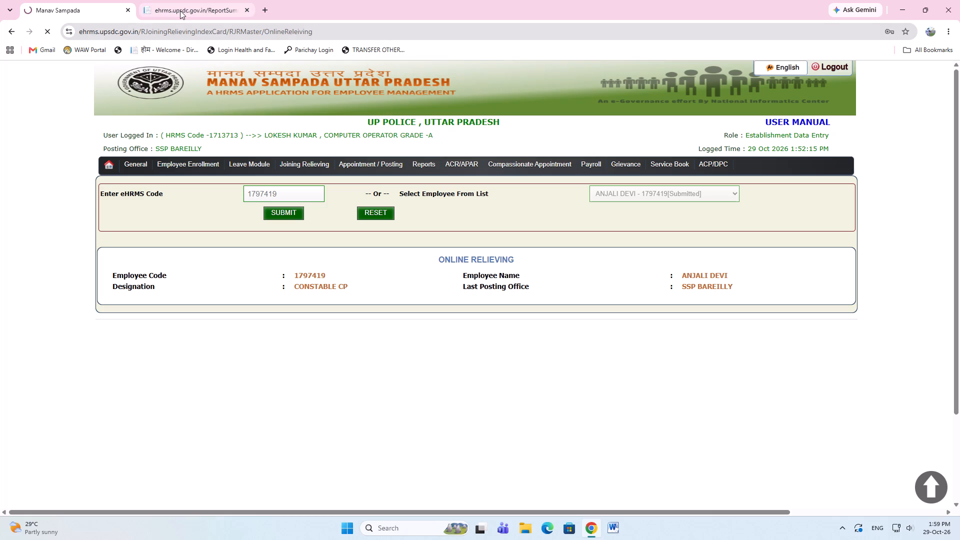
# Close the Manav Sampada Online Relieving tab and load ehrms.upsdc.gov.in in a new tab.
pyautogui.click(131, 12)
pyautogui.click(147, 9)
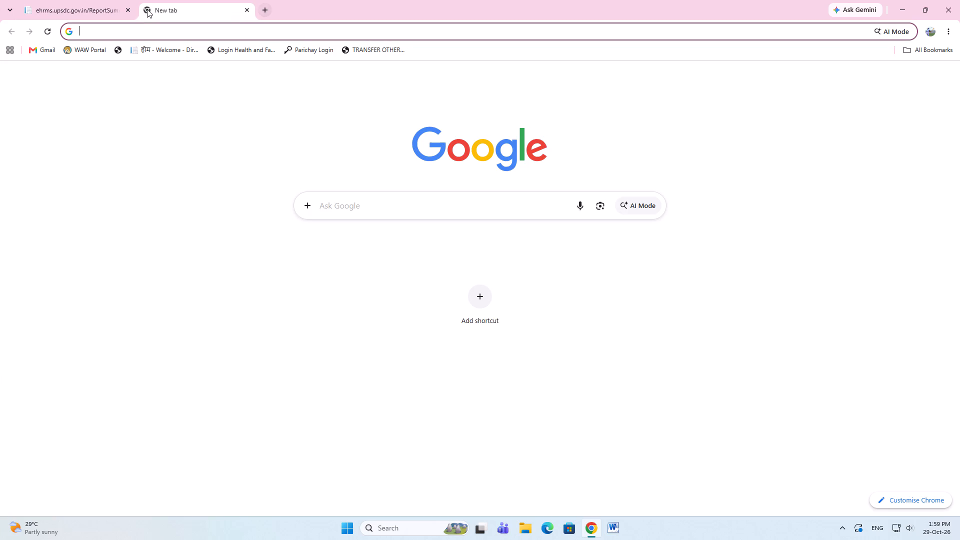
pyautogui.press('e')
pyautogui.press('Return')
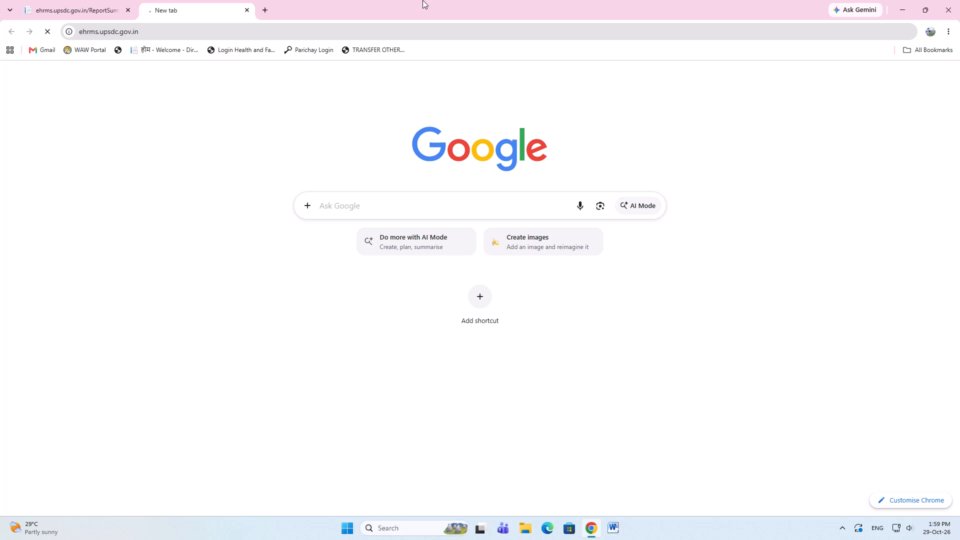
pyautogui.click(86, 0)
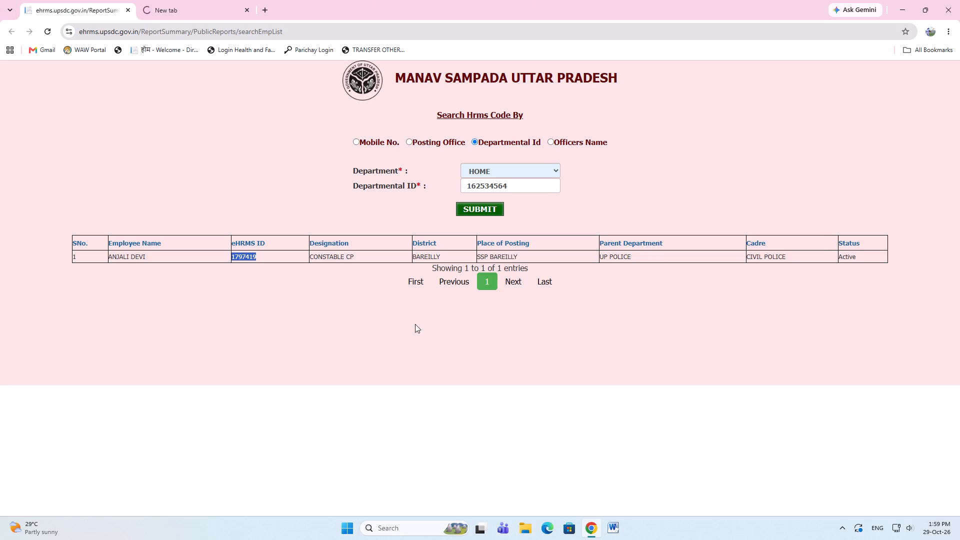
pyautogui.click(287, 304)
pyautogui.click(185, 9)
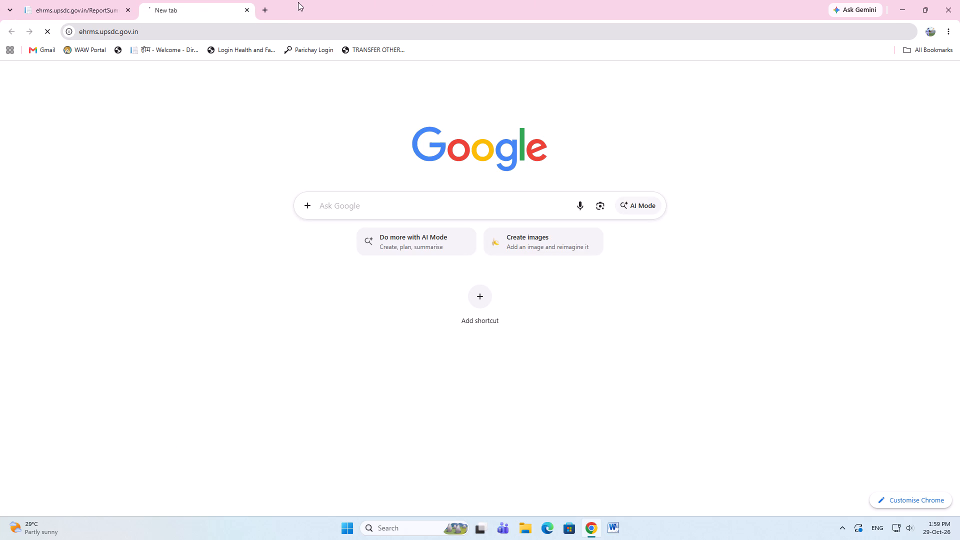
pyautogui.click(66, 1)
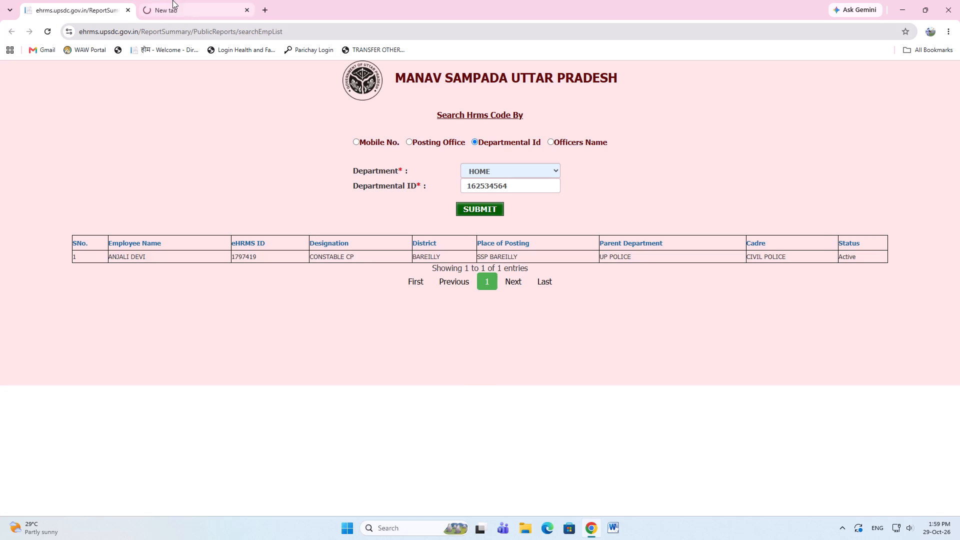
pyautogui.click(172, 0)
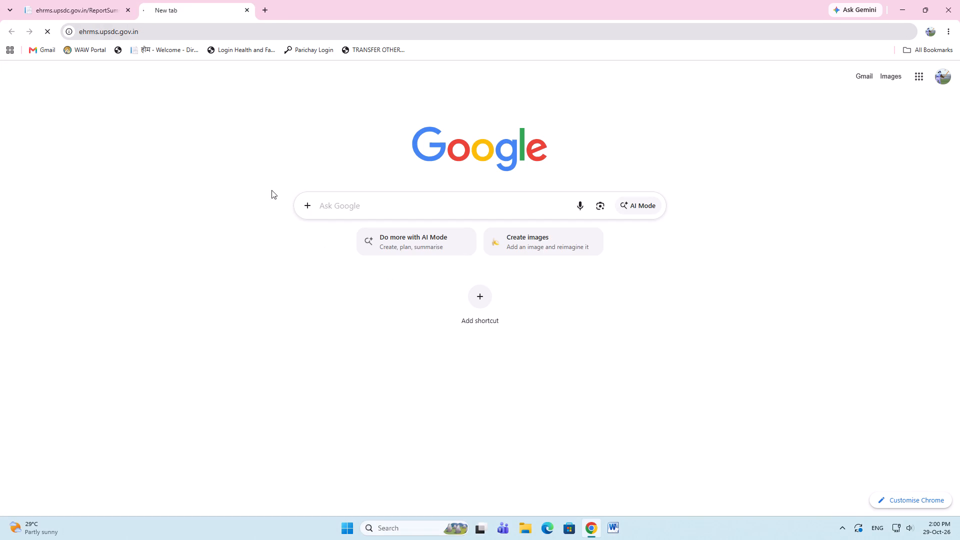
# Switch the computer's Wi-Fi off and back on while the eHRMS site loads, and return to the browser.
pyautogui.click(897, 523)
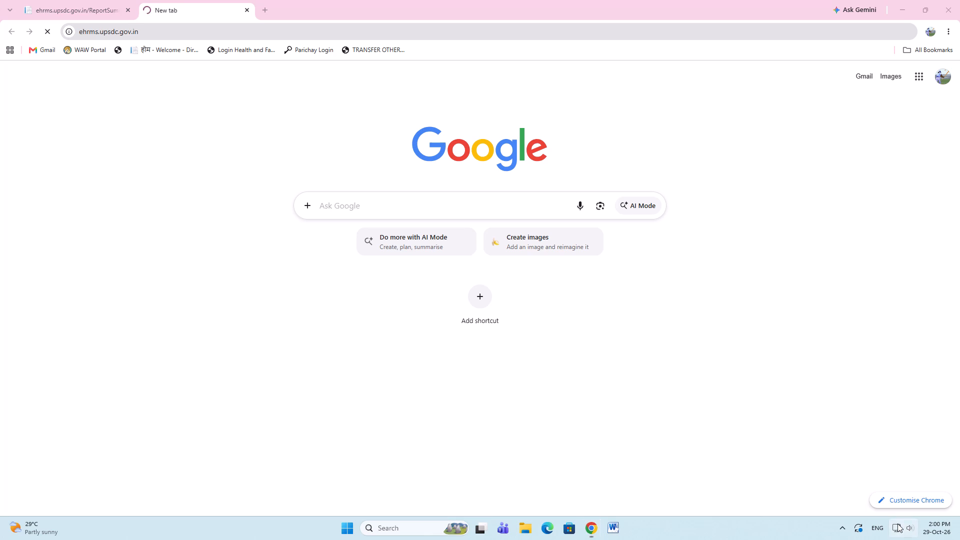
pyautogui.click(794, 367)
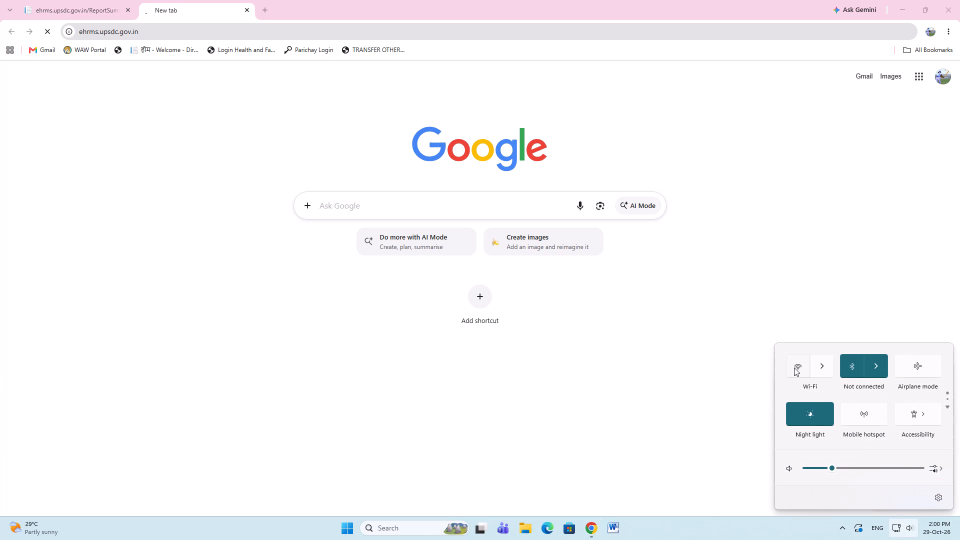
pyautogui.click(794, 367)
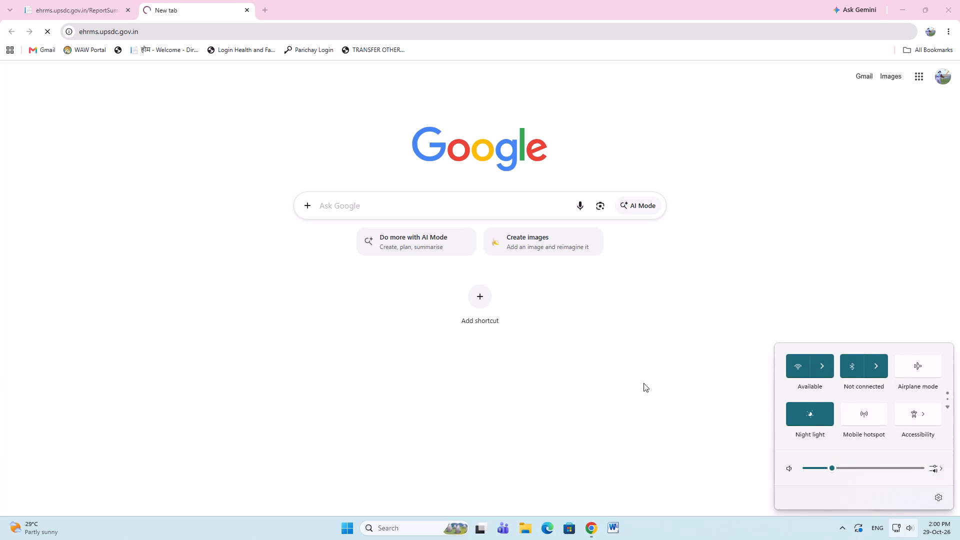
pyautogui.click(561, 383)
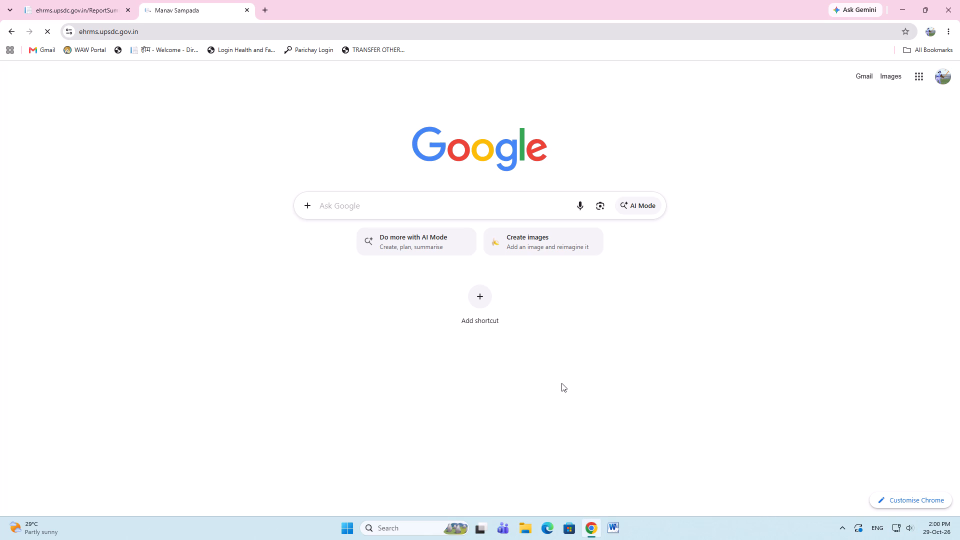
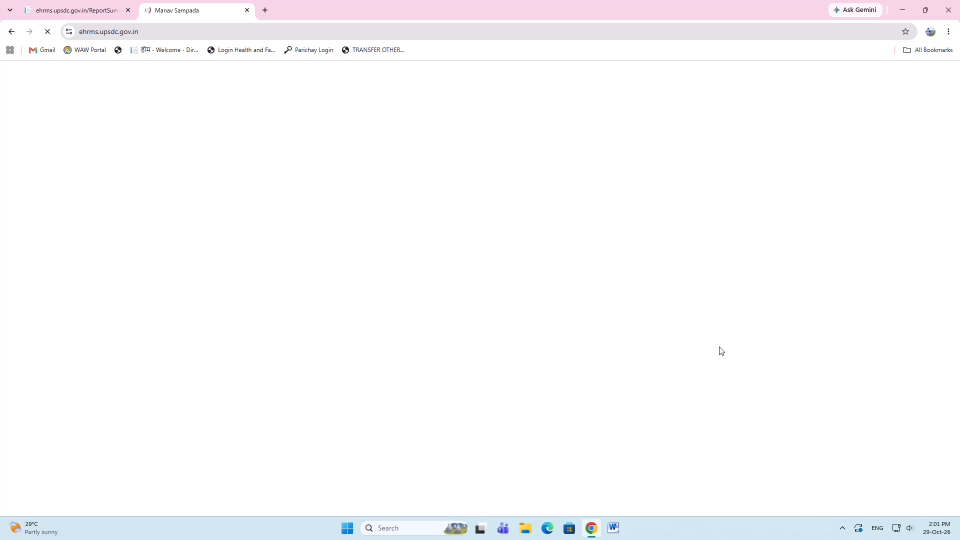
# Open the 23 bindu - Copy (1) workbook from the Downloads folder in Excel.
pyautogui.click(894, 10)
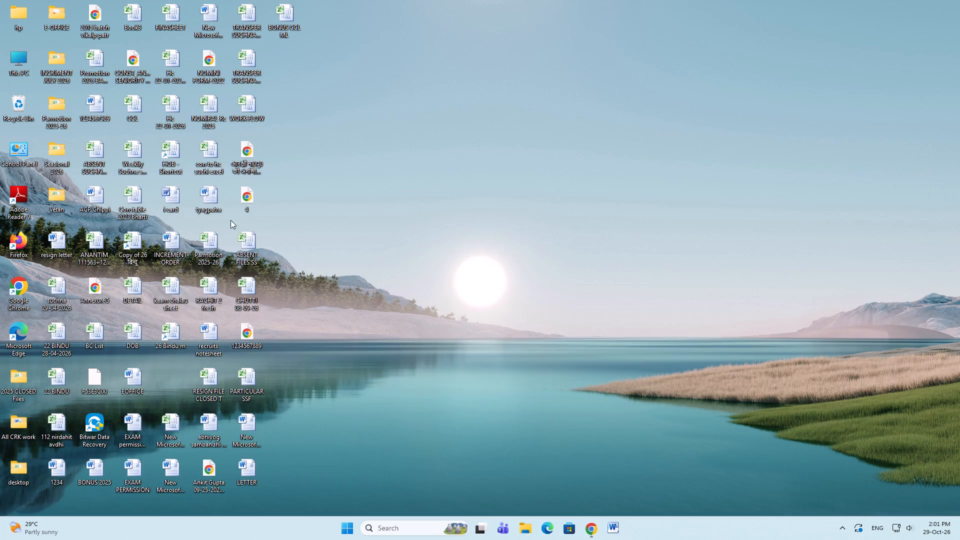
pyautogui.doubleClick(34, 67)
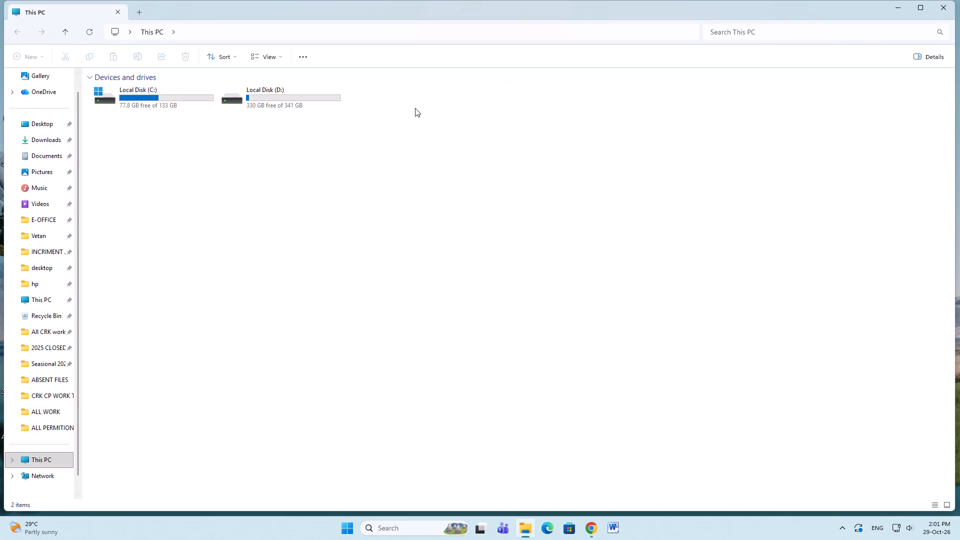
pyautogui.click(53, 139)
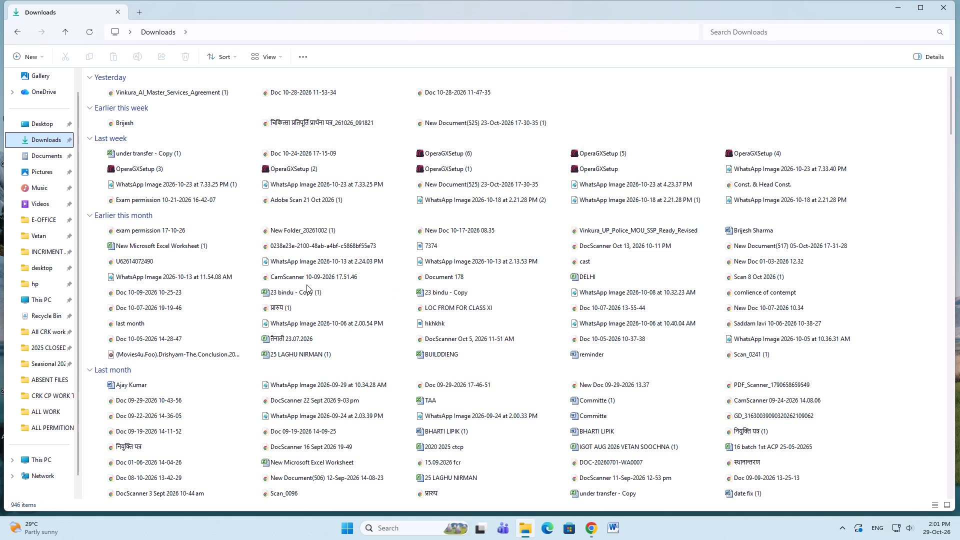
pyautogui.doubleClick(332, 291)
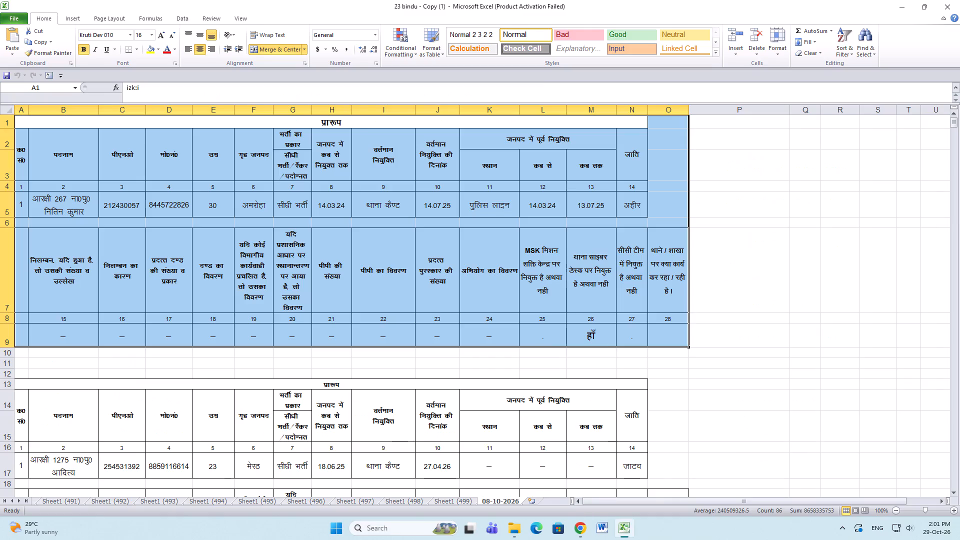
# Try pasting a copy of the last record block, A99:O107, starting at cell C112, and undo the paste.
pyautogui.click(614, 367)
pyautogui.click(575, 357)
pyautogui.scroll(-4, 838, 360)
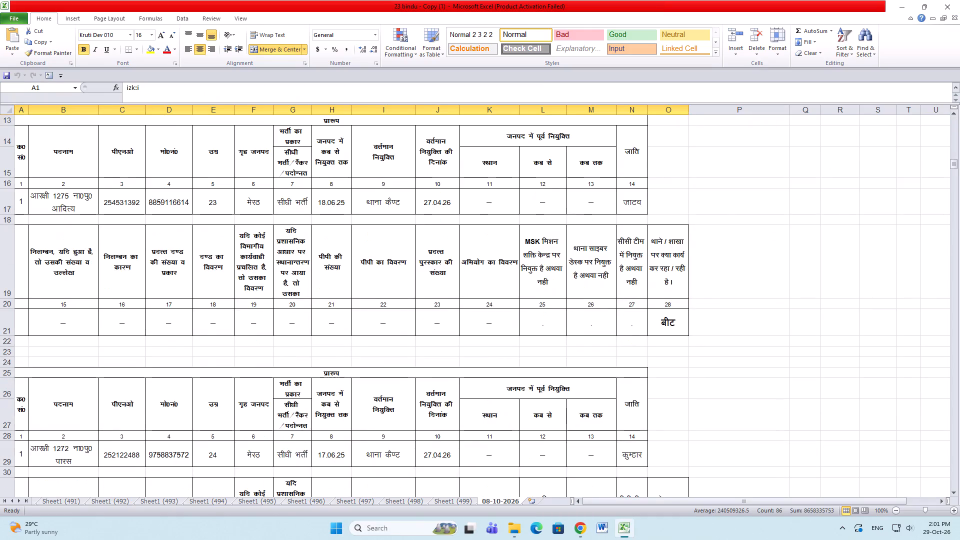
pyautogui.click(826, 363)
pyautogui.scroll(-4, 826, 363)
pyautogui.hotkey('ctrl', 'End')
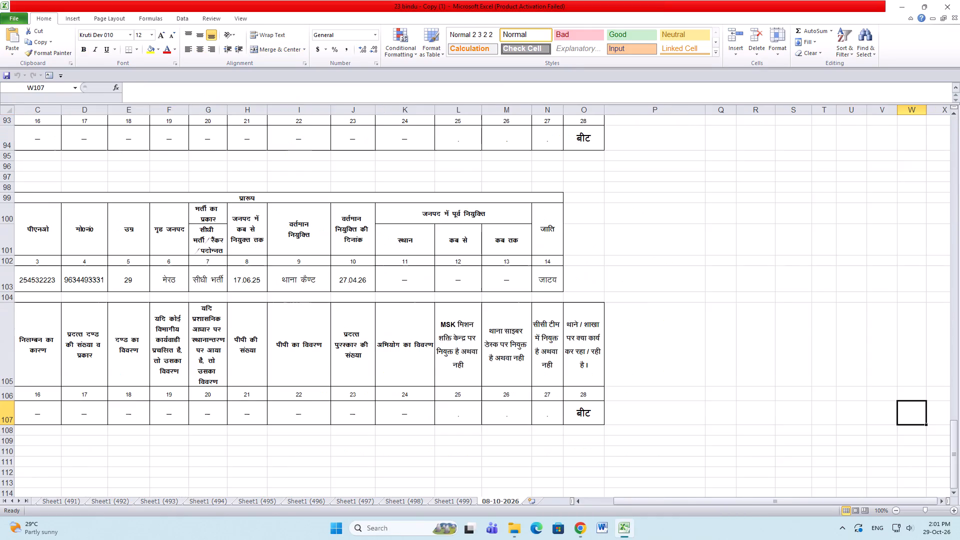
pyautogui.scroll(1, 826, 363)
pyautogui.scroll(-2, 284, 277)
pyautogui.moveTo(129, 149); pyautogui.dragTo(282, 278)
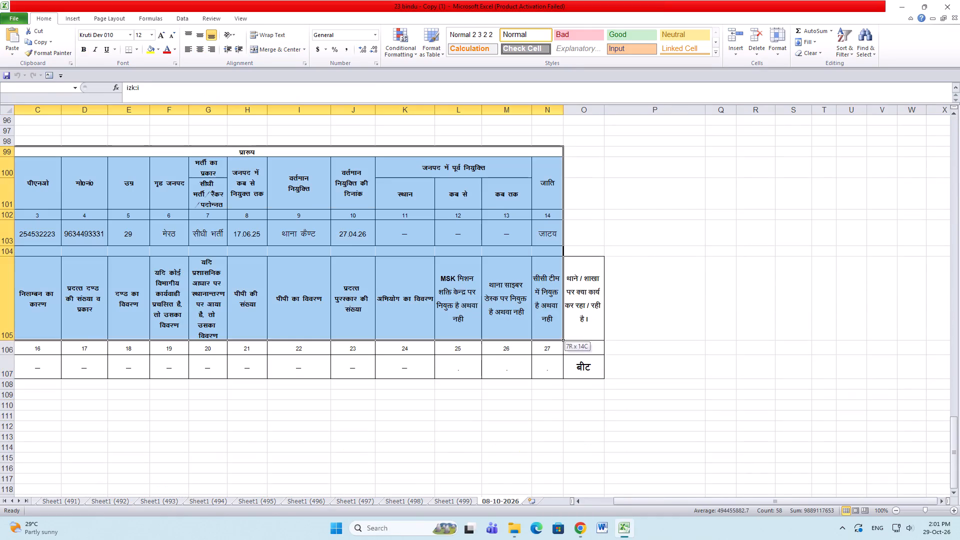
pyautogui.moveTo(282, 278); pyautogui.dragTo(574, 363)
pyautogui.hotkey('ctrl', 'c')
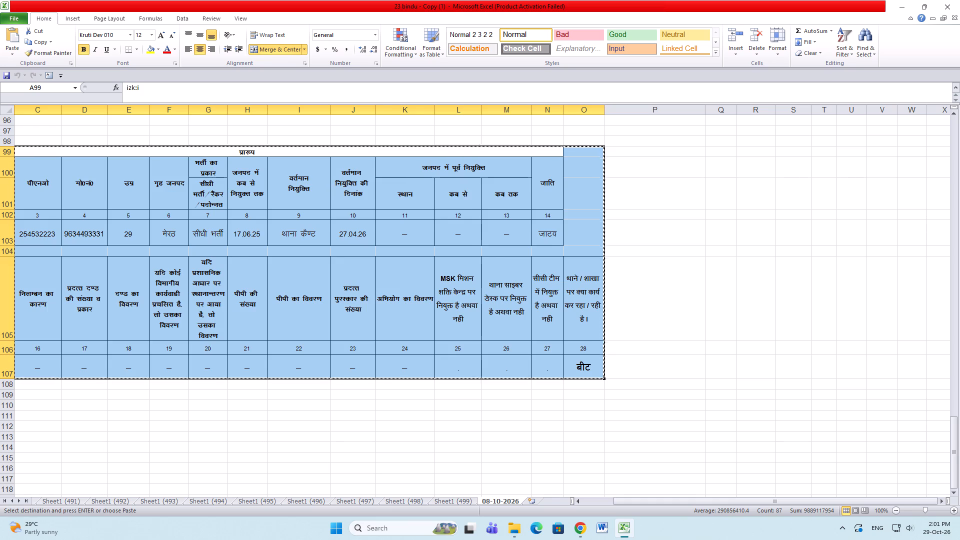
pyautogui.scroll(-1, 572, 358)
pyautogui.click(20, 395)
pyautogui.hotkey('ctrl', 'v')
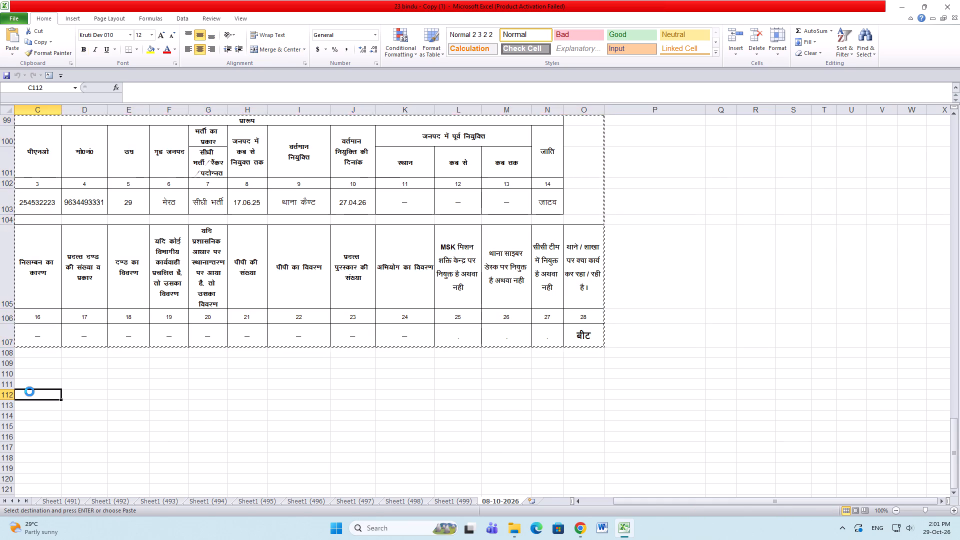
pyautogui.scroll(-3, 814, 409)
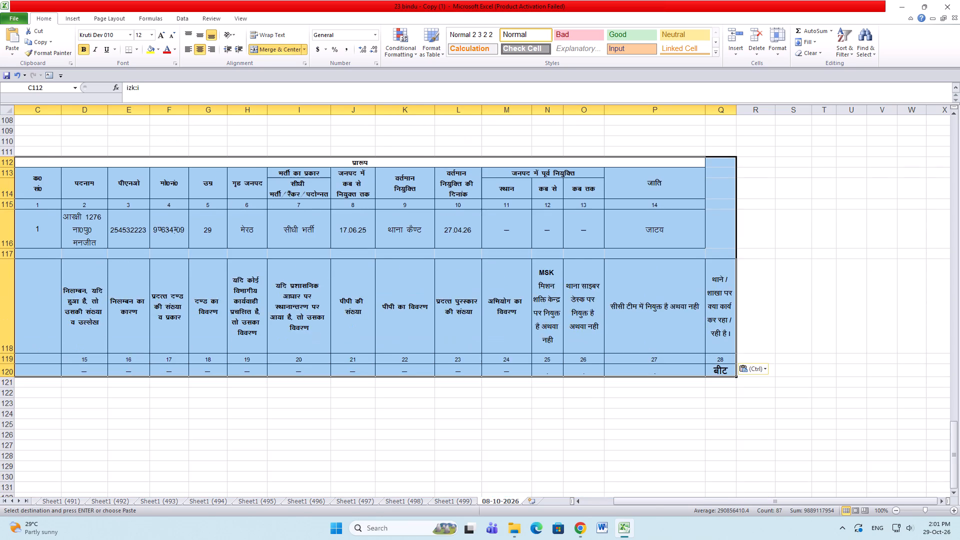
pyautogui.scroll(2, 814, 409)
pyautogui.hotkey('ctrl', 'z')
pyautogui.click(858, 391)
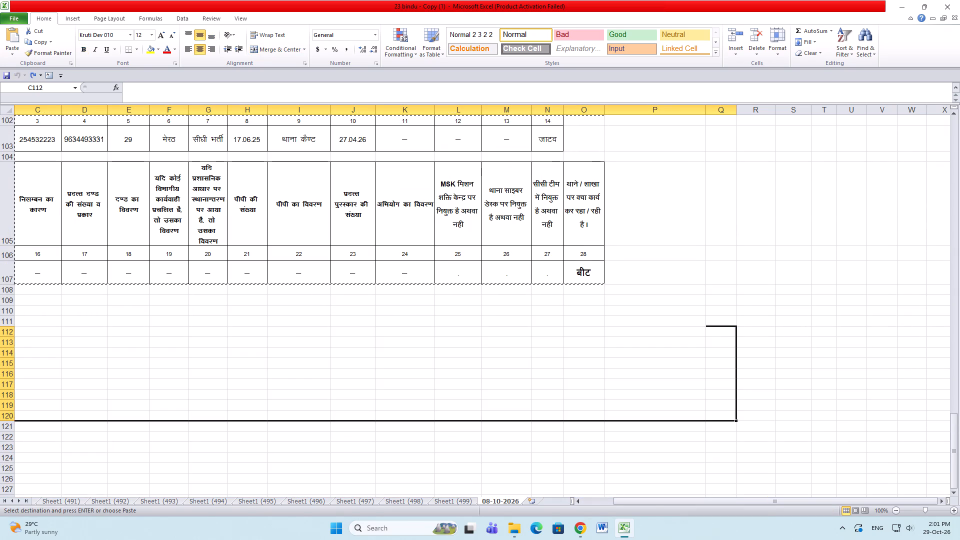
# Copy entire rows 99 to 107, the last record block, and paste them starting at row 112.
pyautogui.scroll(3, 858, 391)
pyautogui.moveTo(7, 197); pyautogui.dragTo(18, 414)
pyautogui.hotkey('ctrl', 'c')
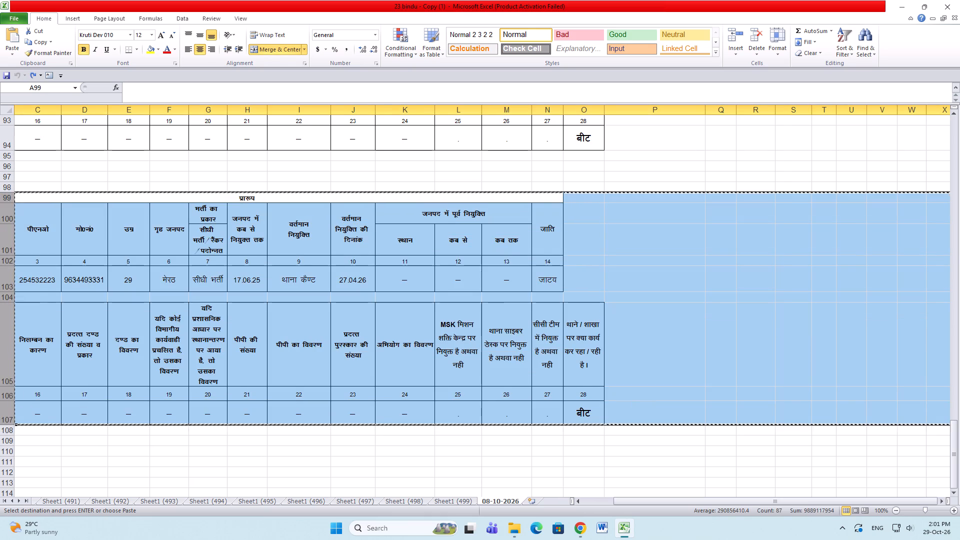
pyautogui.scroll(-3, 167, 377)
pyautogui.click(5, 330)
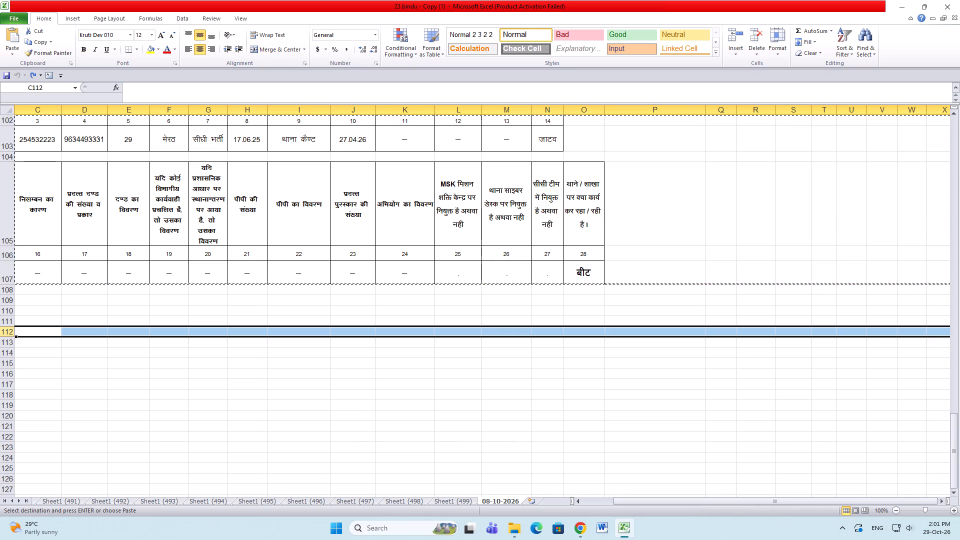
pyautogui.hotkey('ctrl', 'v')
pyautogui.click(731, 356)
pyautogui.scroll(-2, 732, 356)
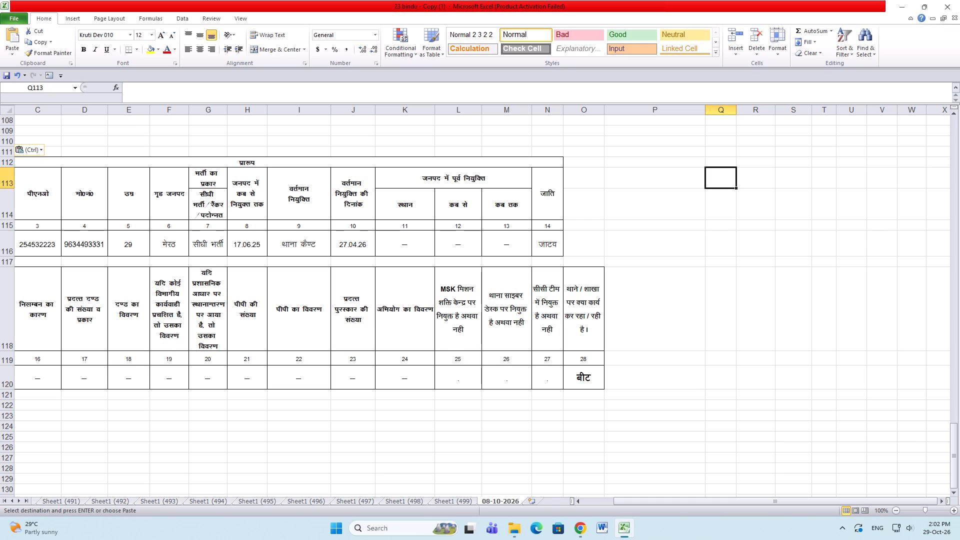
# In row 116 of the new block, enter the constable's PNO, a dash for the mobile number and age 31.
pyautogui.click(38, 249)
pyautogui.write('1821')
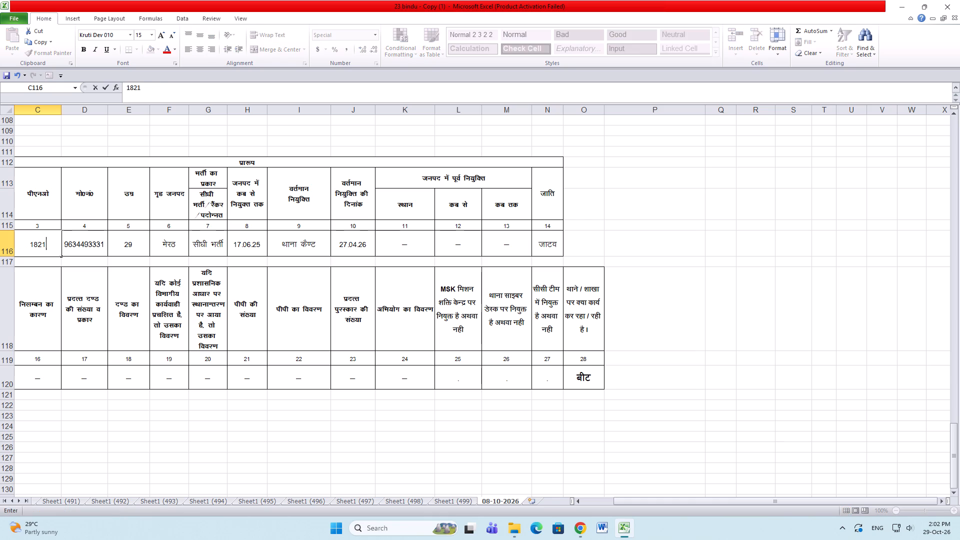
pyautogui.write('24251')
pyautogui.click(92, 242)
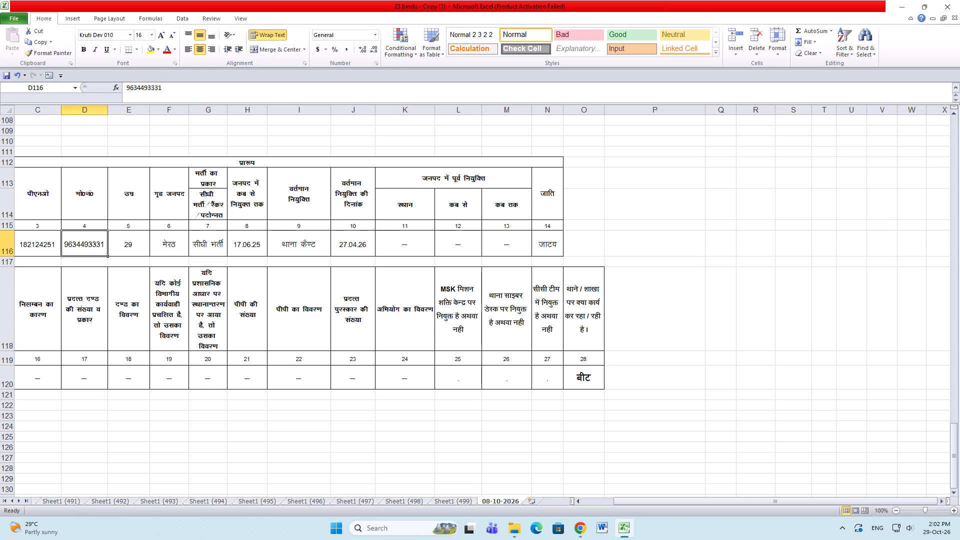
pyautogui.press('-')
pyautogui.press('BackSpace')
pyautogui.hotkey('shift', '&')
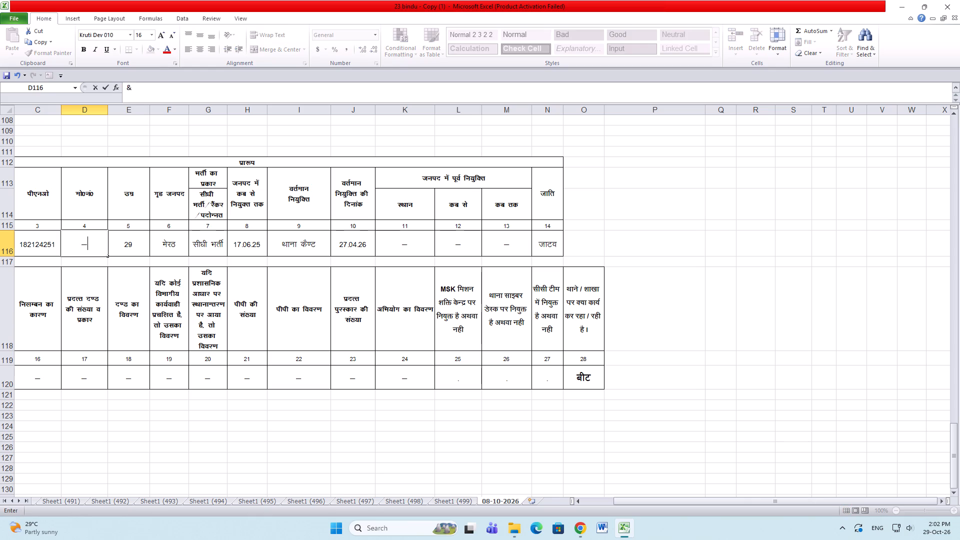
pyautogui.press('Tab')
pyautogui.press('Tab')
pyautogui.press('Left')
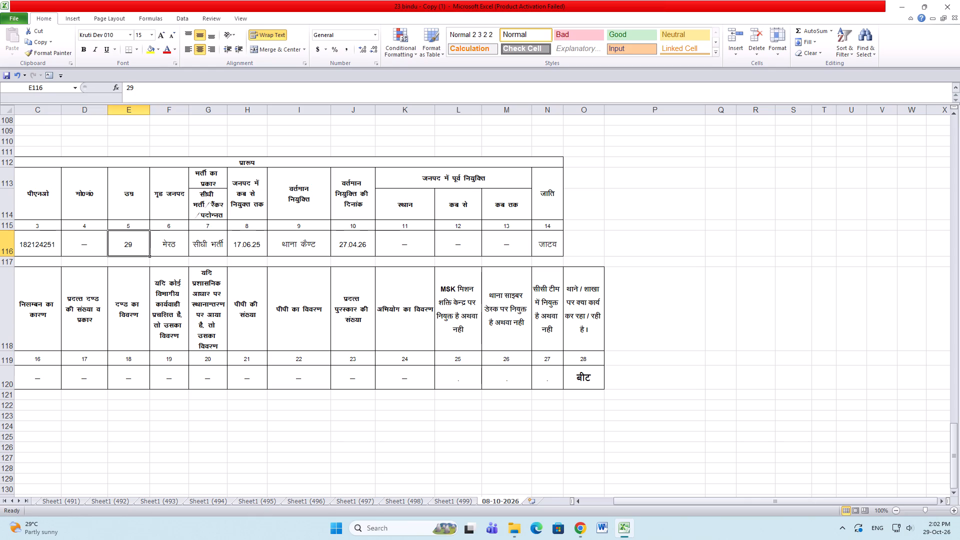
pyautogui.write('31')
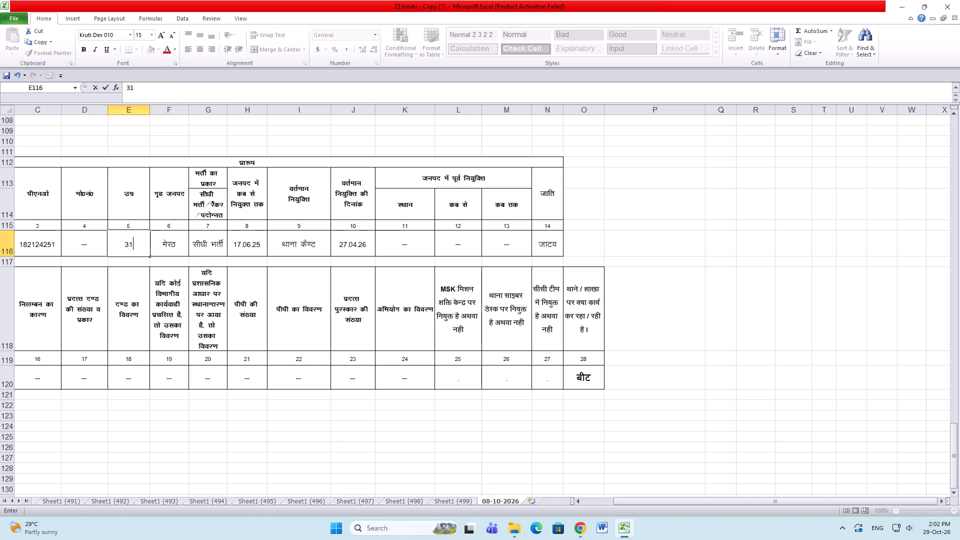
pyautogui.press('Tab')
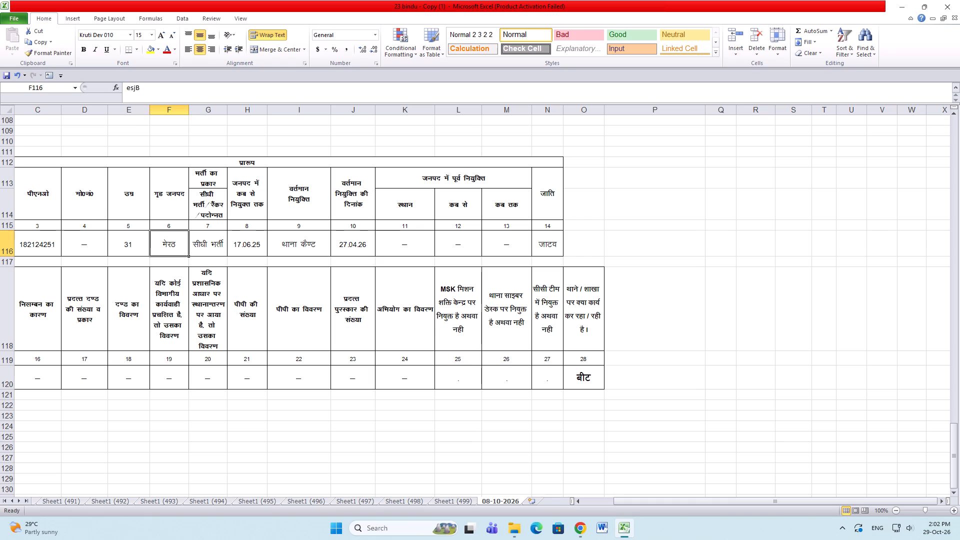
# Set row 116's home district to सम्भल and the date of posting in the district to 11-07-2018.
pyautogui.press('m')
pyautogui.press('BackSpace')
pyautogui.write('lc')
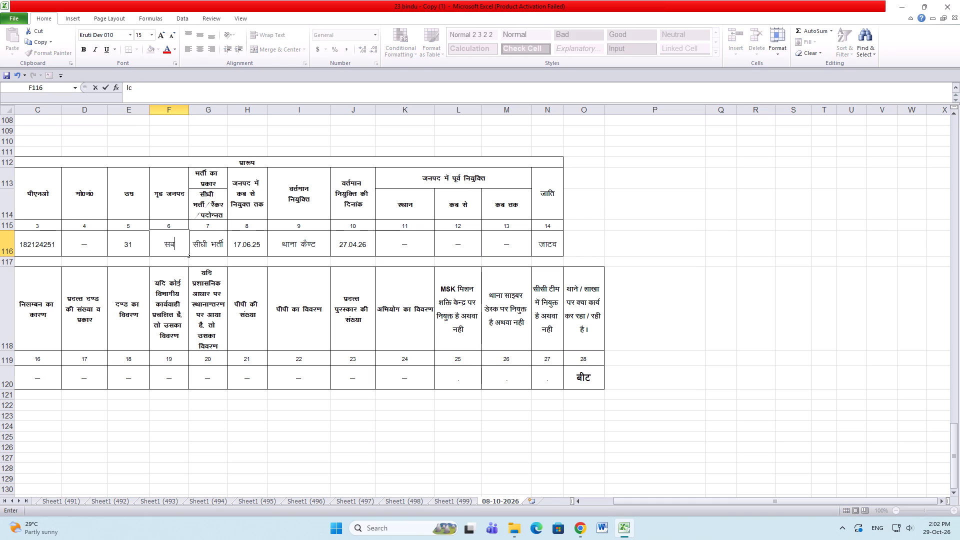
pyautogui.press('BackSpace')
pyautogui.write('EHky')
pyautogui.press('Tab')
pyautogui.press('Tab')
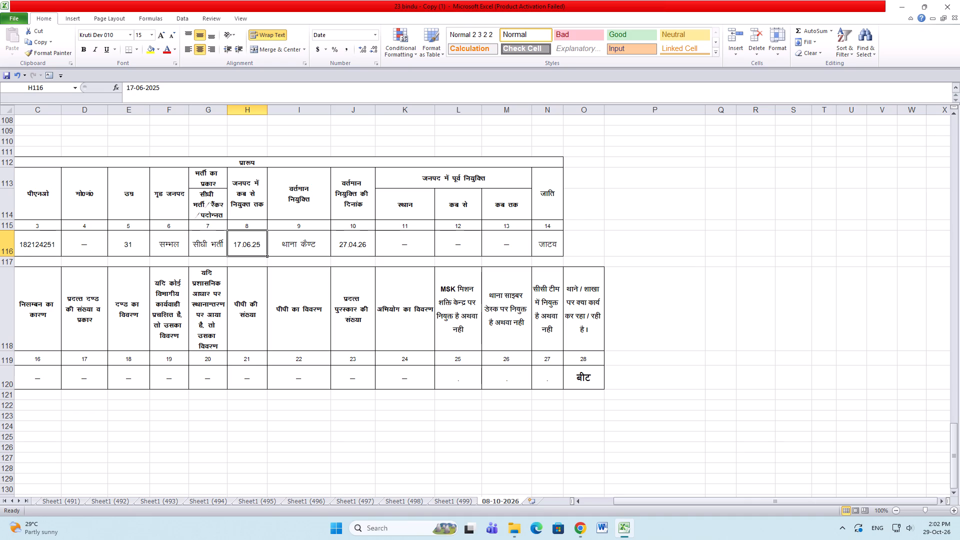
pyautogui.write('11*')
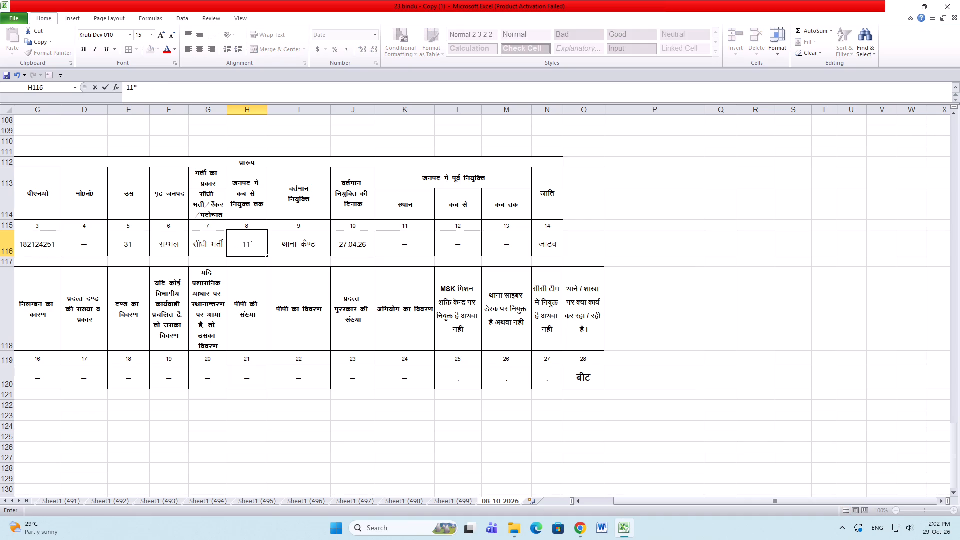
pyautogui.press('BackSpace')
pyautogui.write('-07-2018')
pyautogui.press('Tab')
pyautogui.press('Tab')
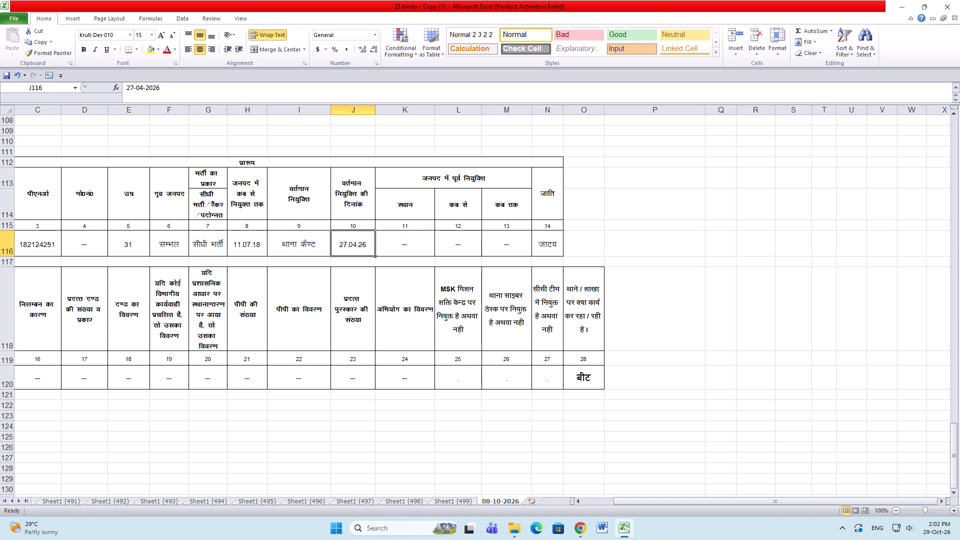
# Change row 116's current posting to थाना सिरौली and enter a dash for the current posting date.
pyautogui.click(324, 246)
pyautogui.press('F2')
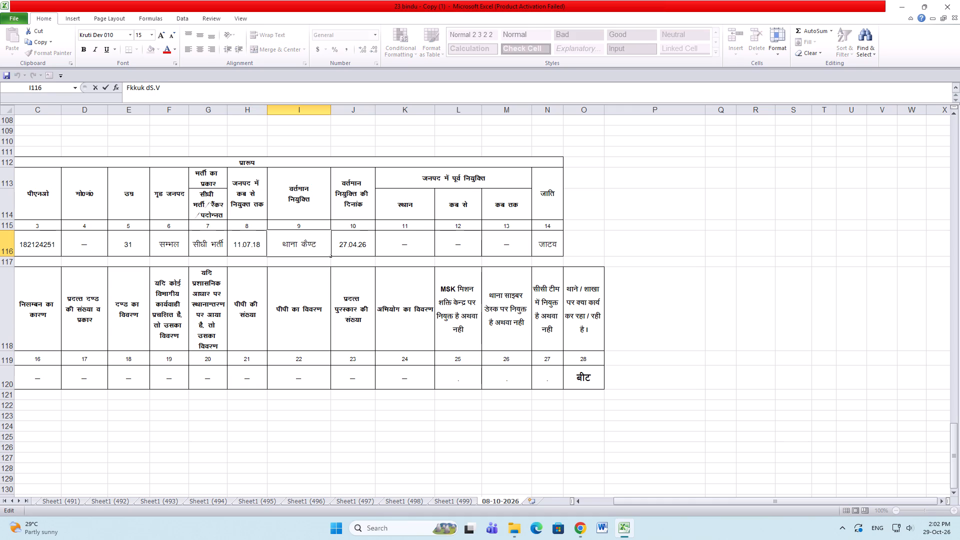
pyautogui.press('BackSpace')
pyautogui.press('BackSpace')
pyautogui.press('BackSpace')
pyautogui.press('BackSpace')
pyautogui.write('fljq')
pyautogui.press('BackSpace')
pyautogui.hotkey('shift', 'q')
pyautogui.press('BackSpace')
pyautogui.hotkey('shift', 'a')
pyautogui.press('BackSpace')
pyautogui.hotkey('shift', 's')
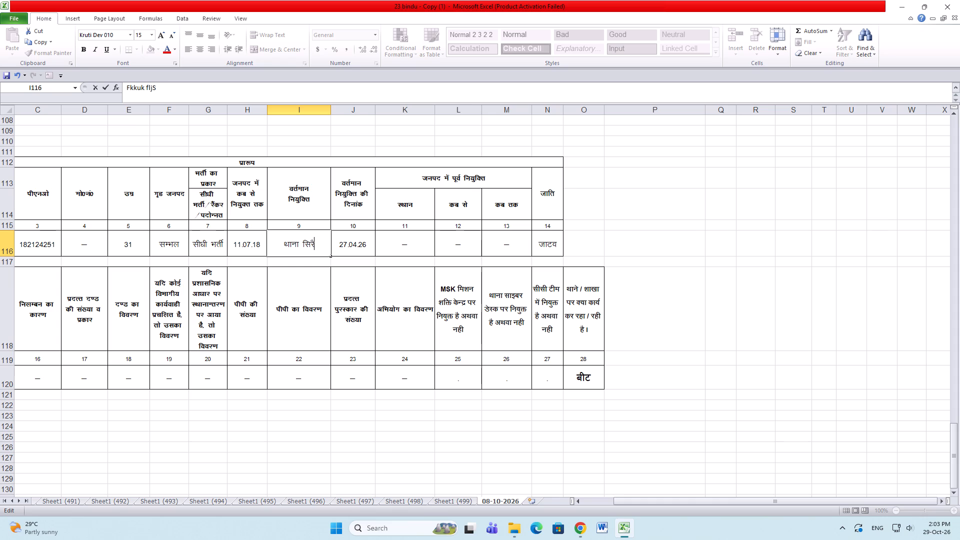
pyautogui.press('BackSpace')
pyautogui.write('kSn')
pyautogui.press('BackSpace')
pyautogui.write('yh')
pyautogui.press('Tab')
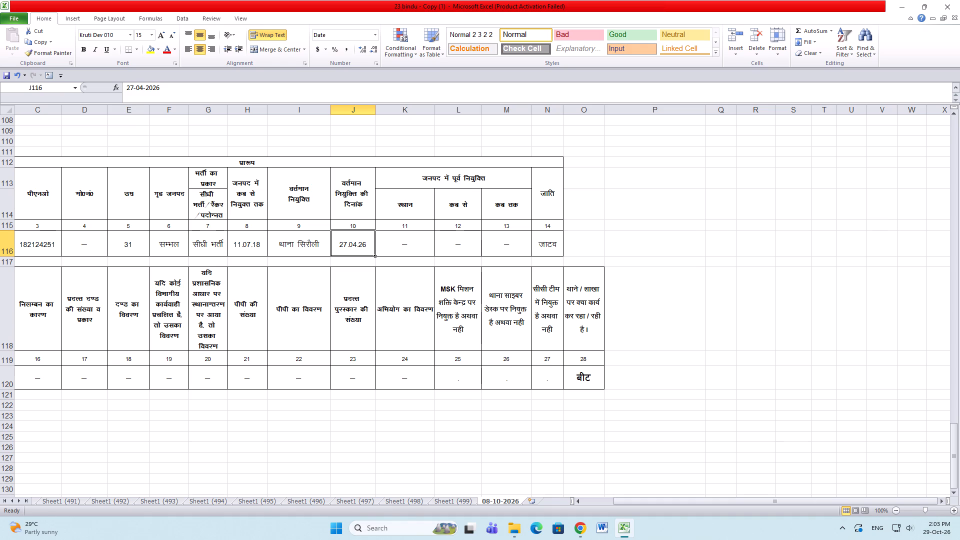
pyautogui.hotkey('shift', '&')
# Set the caste (जाति) entry in row 116 to अहीर.
pyautogui.click(546, 249)
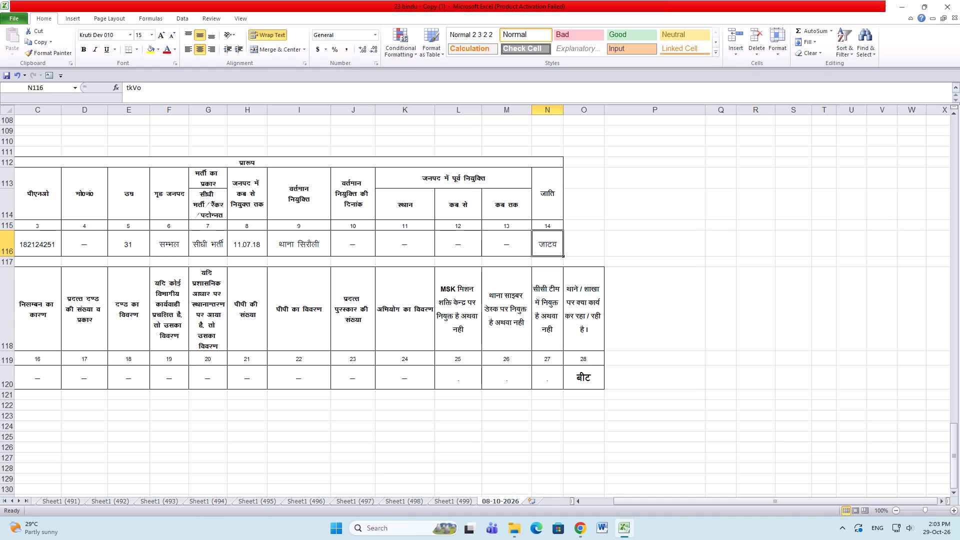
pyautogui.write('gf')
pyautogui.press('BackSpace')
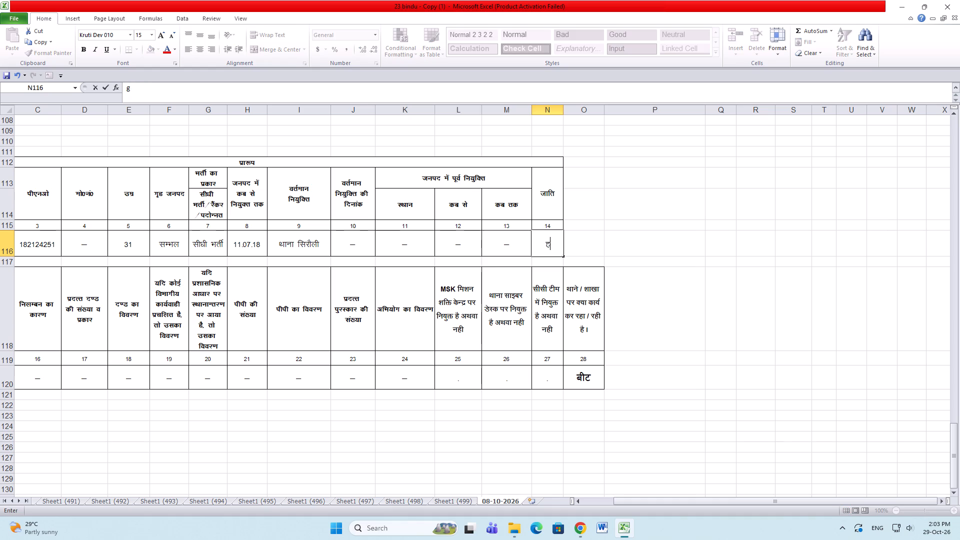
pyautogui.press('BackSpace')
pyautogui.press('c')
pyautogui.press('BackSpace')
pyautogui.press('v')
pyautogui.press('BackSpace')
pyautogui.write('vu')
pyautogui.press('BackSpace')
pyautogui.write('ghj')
pyautogui.click(735, 317)
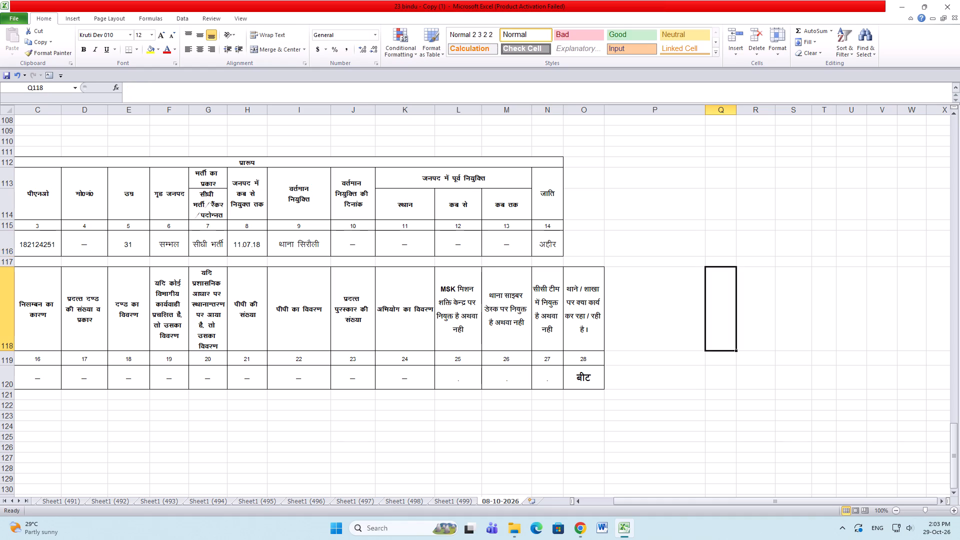
# In row 120, enter a dash for the MSK mission shakti kendra, cyber desk and CC team entries (columns 25 to 27).
pyautogui.click(47, 374)
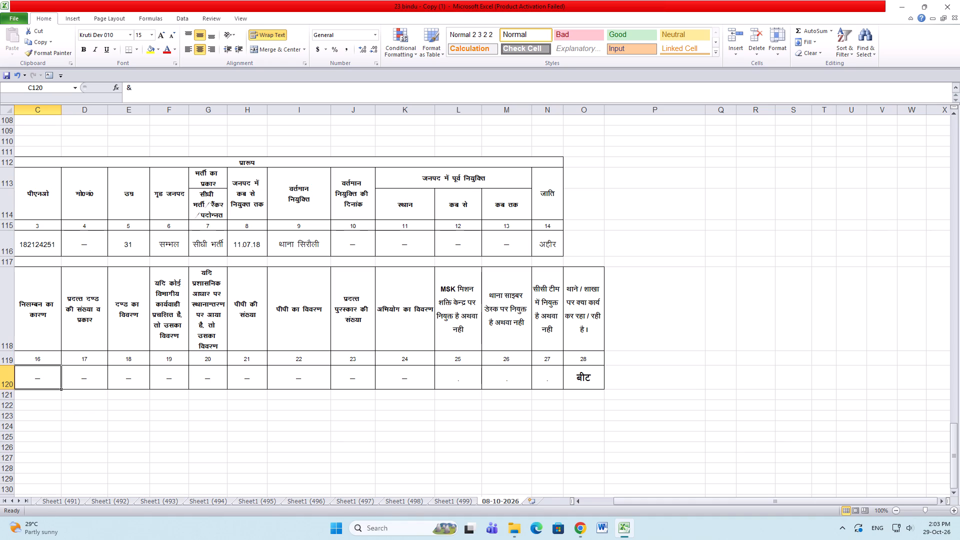
pyautogui.click(419, 375)
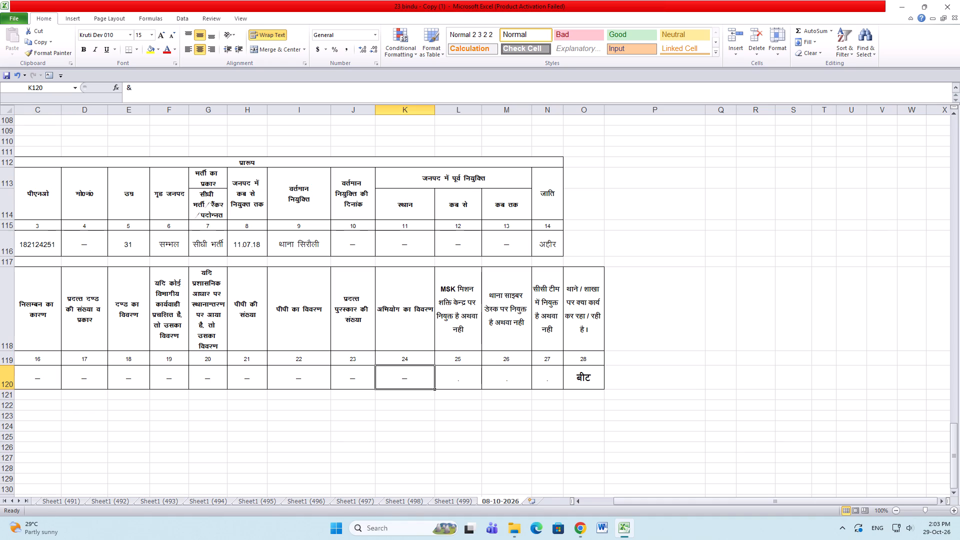
pyautogui.click(464, 387)
pyautogui.click(499, 380)
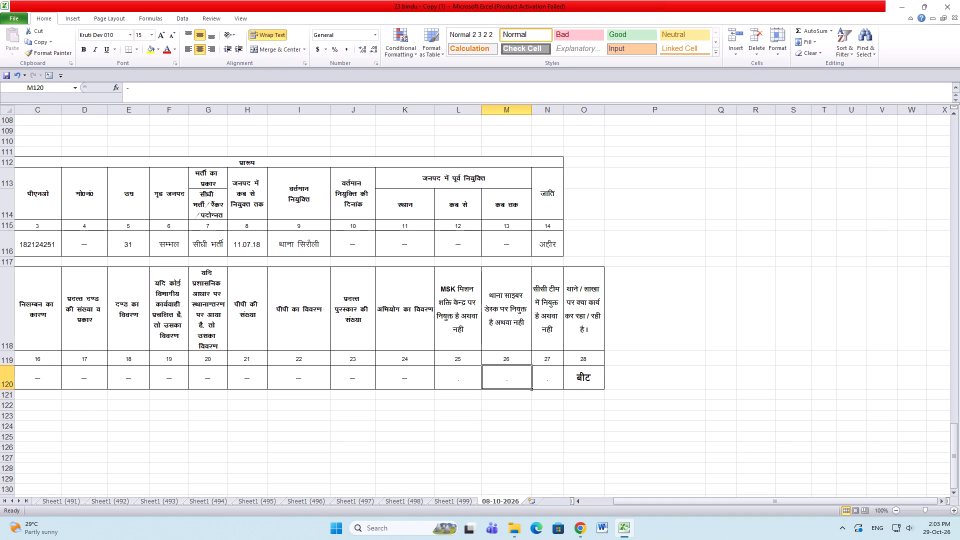
pyautogui.click(471, 380)
pyautogui.hotkey('shift', '&')
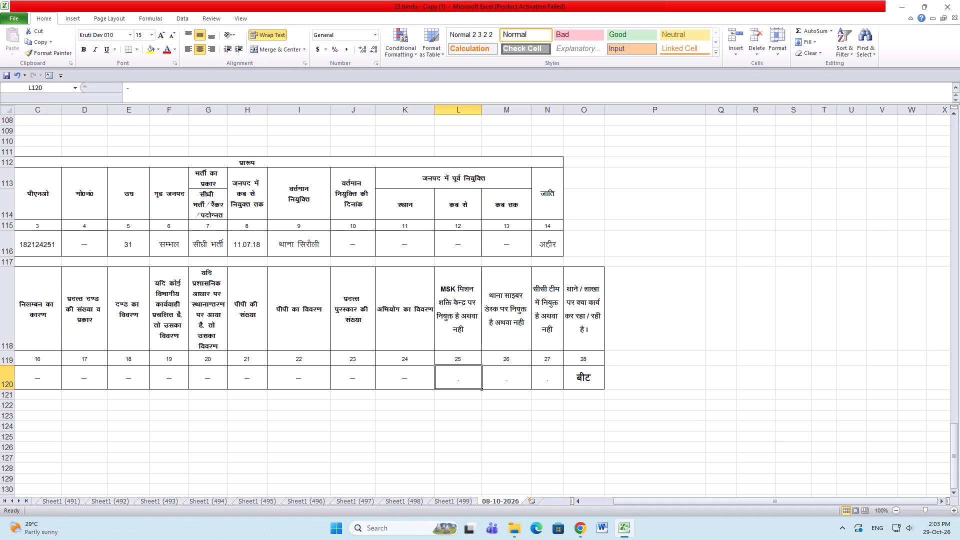
pyautogui.click(511, 384)
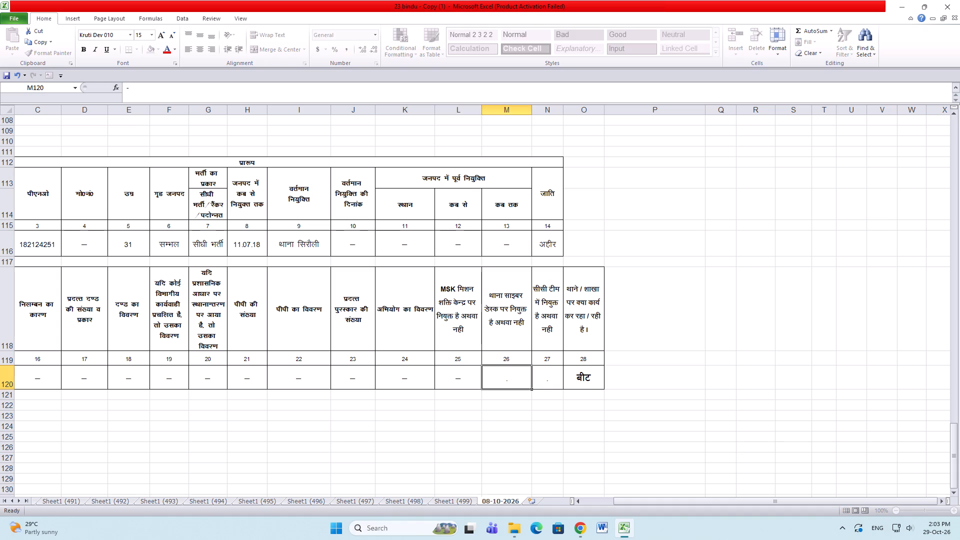
pyautogui.hotkey('shift', '&')
pyautogui.click(540, 381)
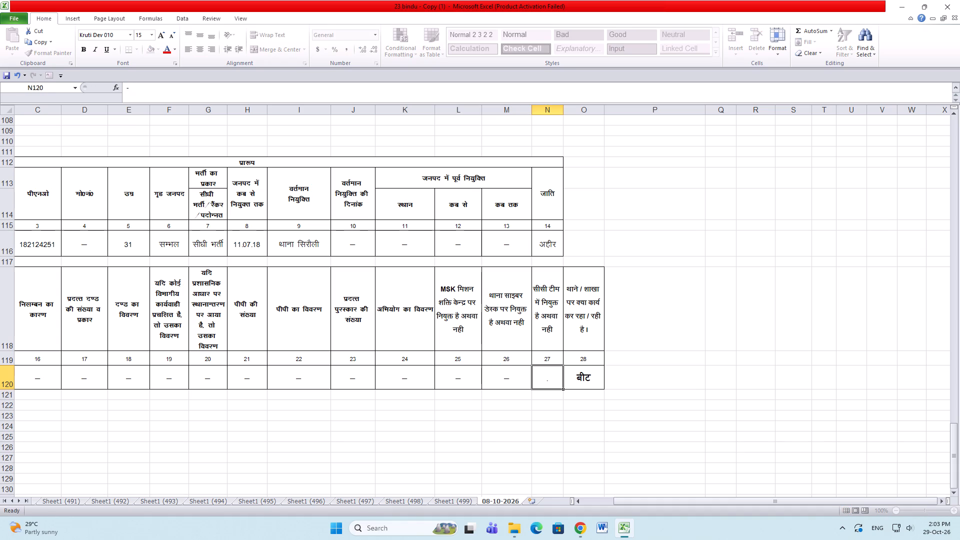
pyautogui.hotkey('shift', '&')
pyautogui.click(651, 402)
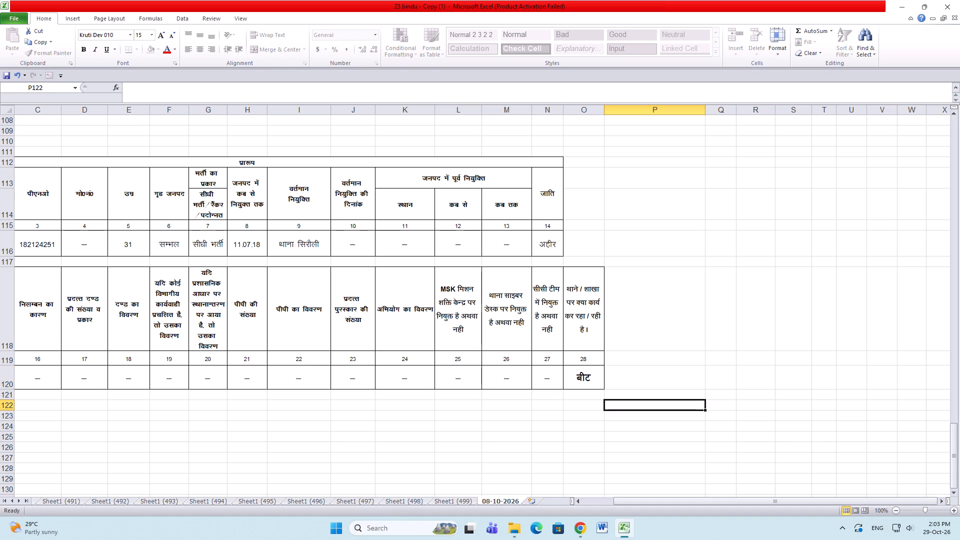
# Save the workbook.
pyautogui.hotkey('ctrl', 's')
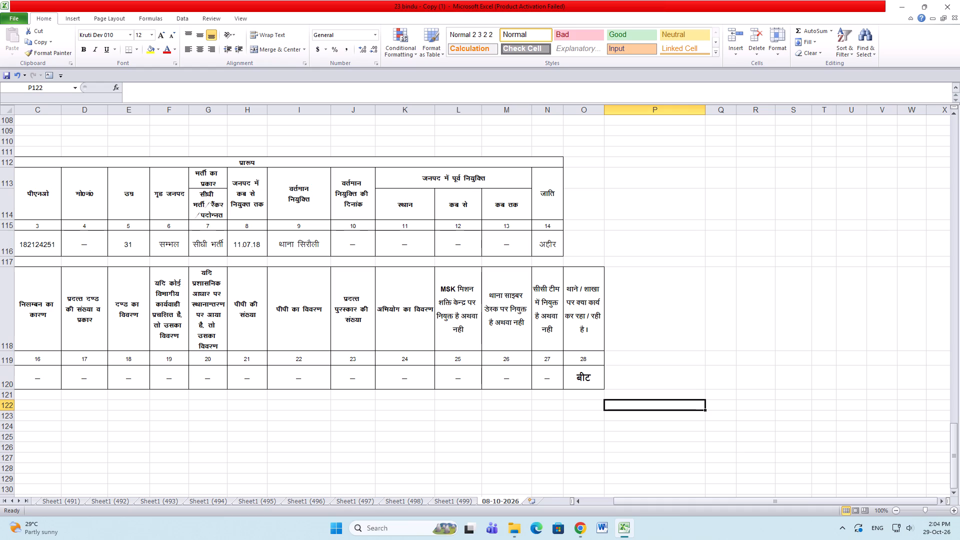
# Print only the selected record block A112:O120, one copy, on the Brother DCP-B7535DW printer.
pyautogui.moveTo(27, 165); pyautogui.dragTo(529, 367)
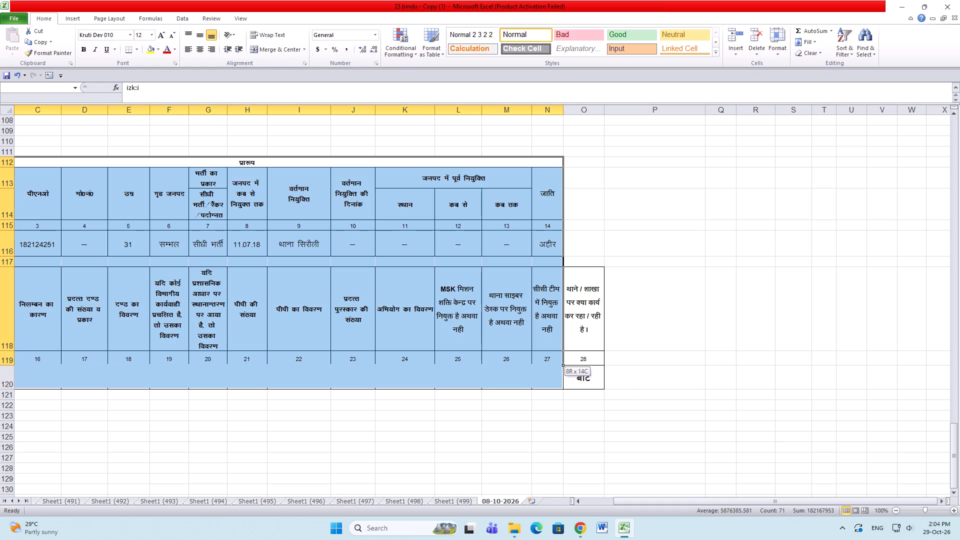
pyautogui.moveTo(529, 367); pyautogui.dragTo(568, 377)
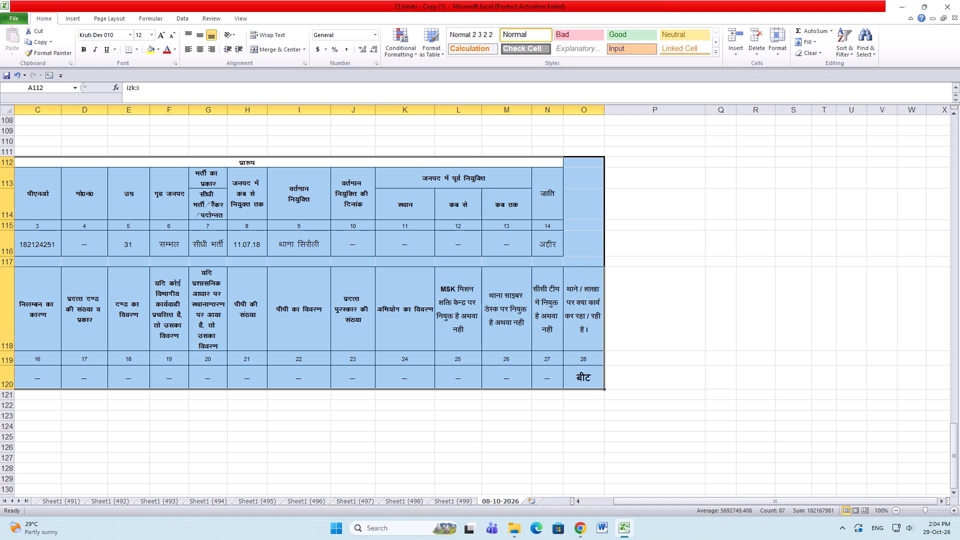
pyautogui.hotkey('ctrl', 'p')
pyautogui.click(217, 162)
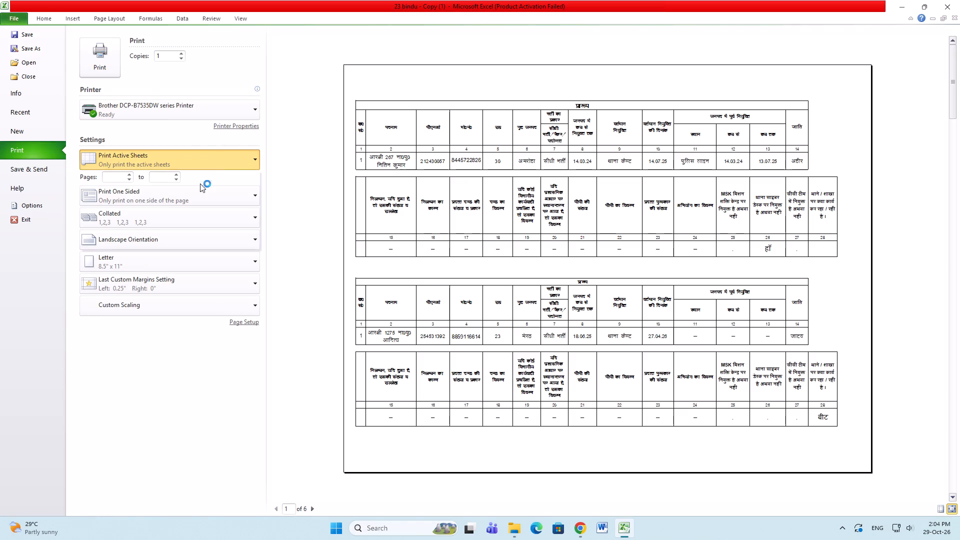
pyautogui.click(178, 222)
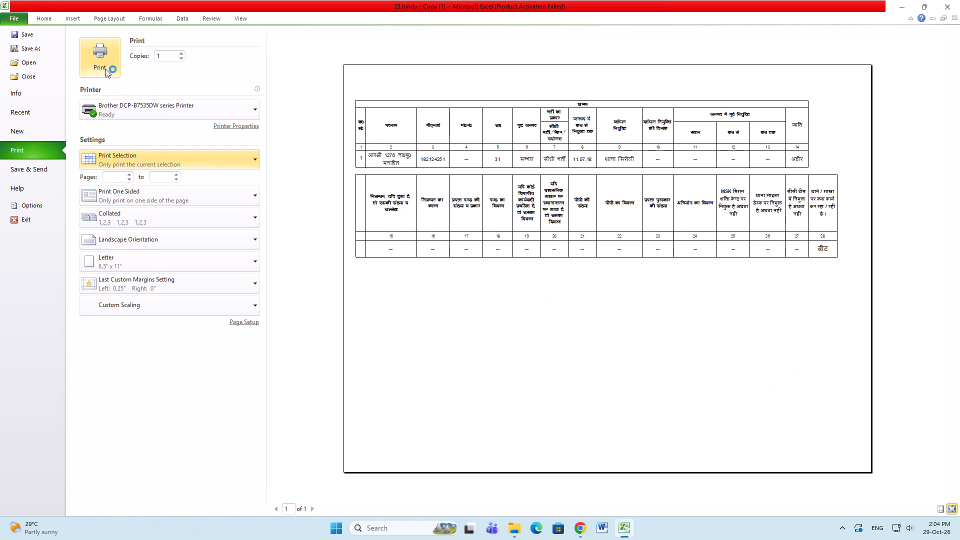
pyautogui.click(100, 59)
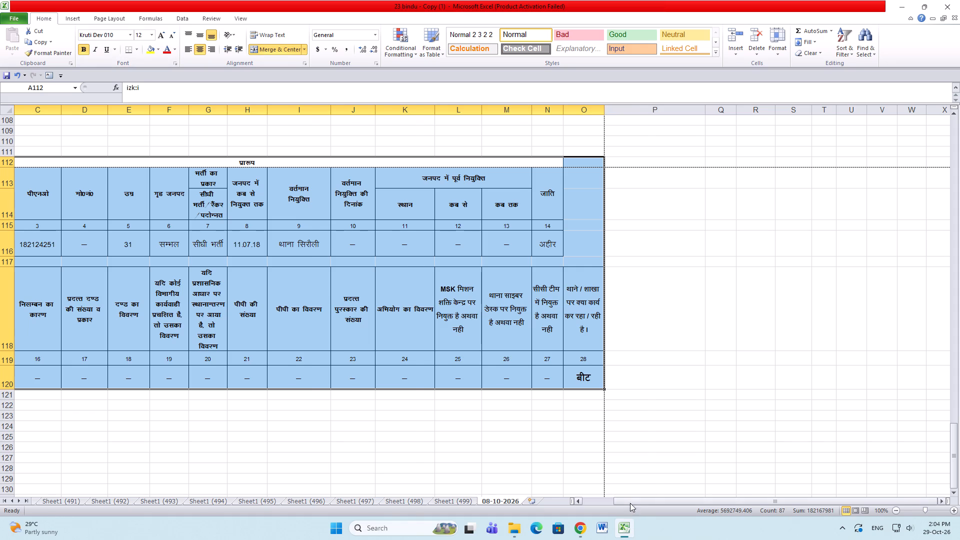
# In the पदनाम entry of row 116, change the constable number to 44.
pyautogui.moveTo(630, 501); pyautogui.dragTo(559, 498)
pyautogui.click(60, 239)
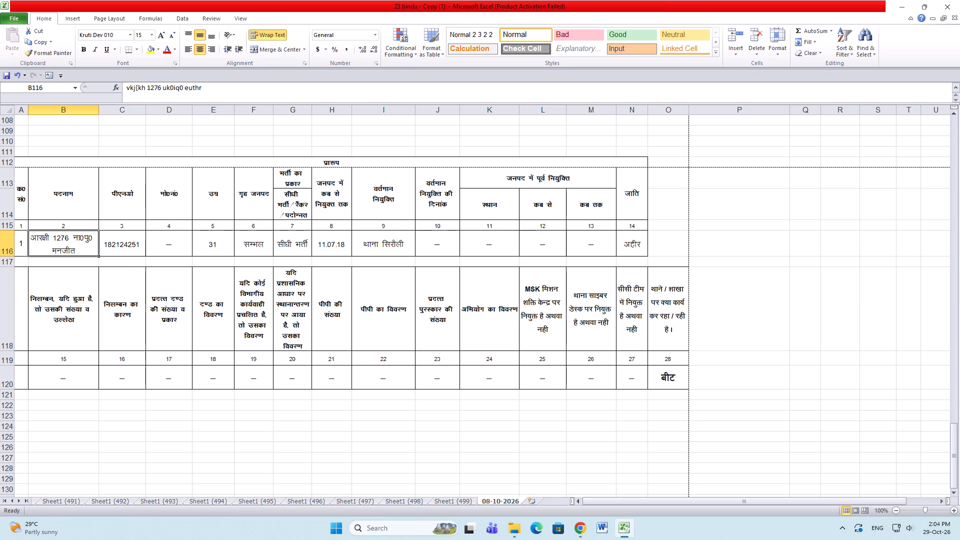
pyautogui.doubleClick(54, 238)
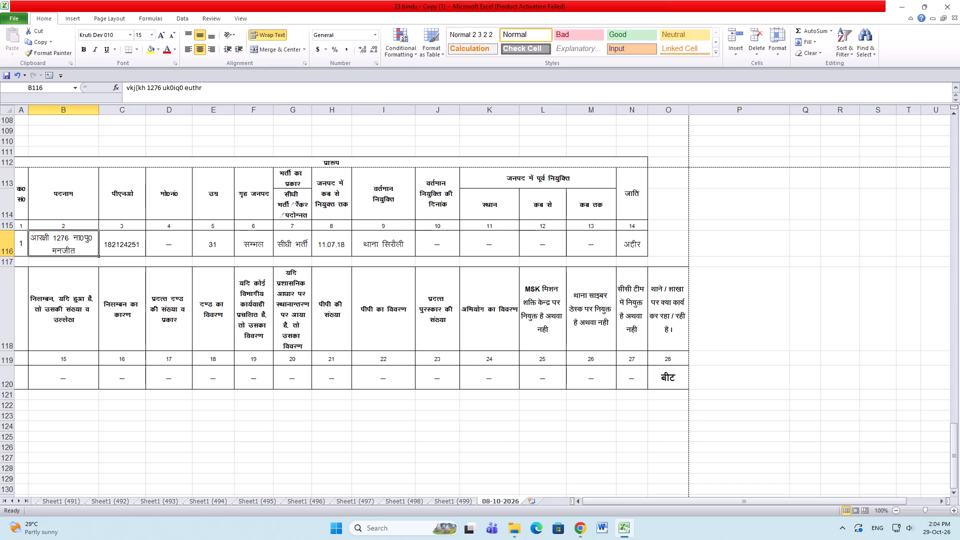
pyautogui.doubleClick(80, 247)
pyautogui.click(69, 239)
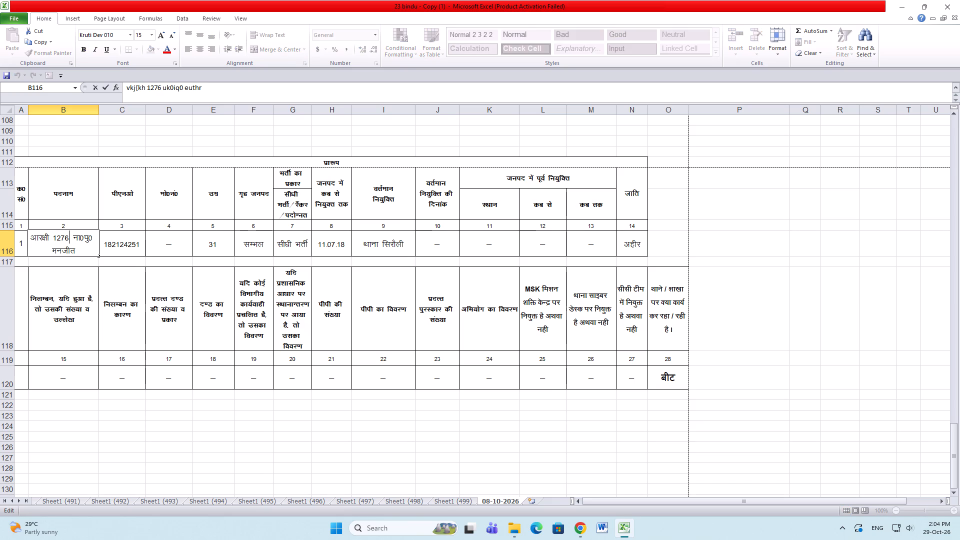
pyautogui.press('BackSpace')
pyautogui.press('BackSpace')
pyautogui.press('BackSpace')
pyautogui.press('BackSpace')
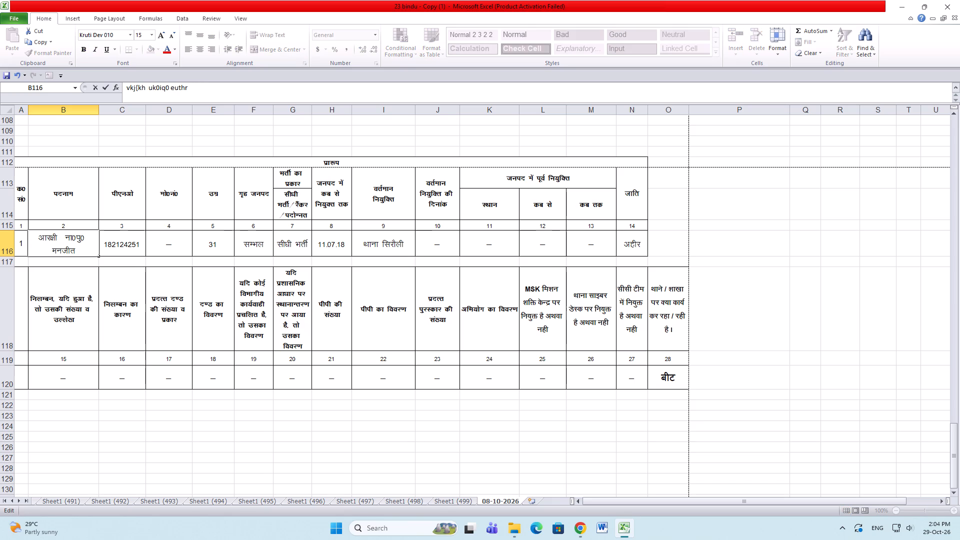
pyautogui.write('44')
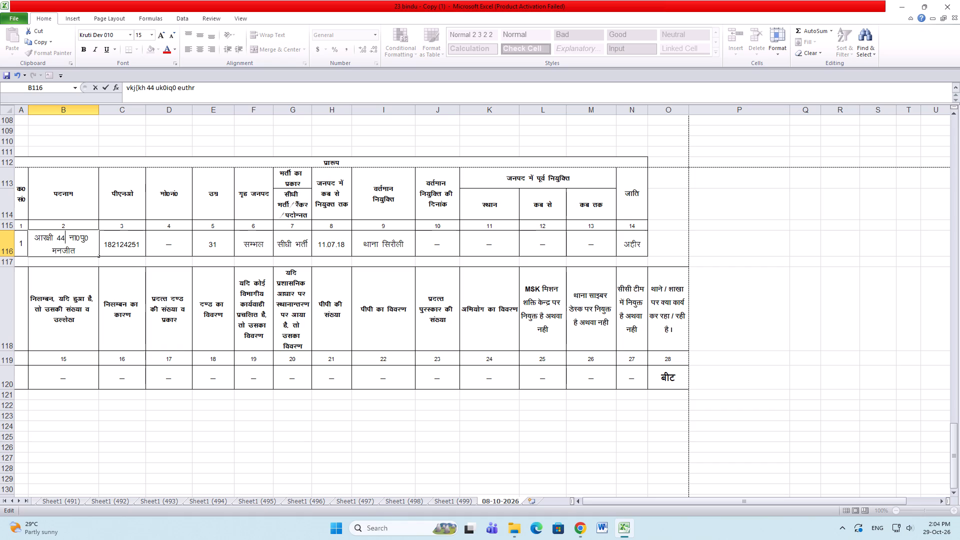
# In the पदनाम entry of row 116, replace the old constable's name with the new constable's given name and surname in Hindi.
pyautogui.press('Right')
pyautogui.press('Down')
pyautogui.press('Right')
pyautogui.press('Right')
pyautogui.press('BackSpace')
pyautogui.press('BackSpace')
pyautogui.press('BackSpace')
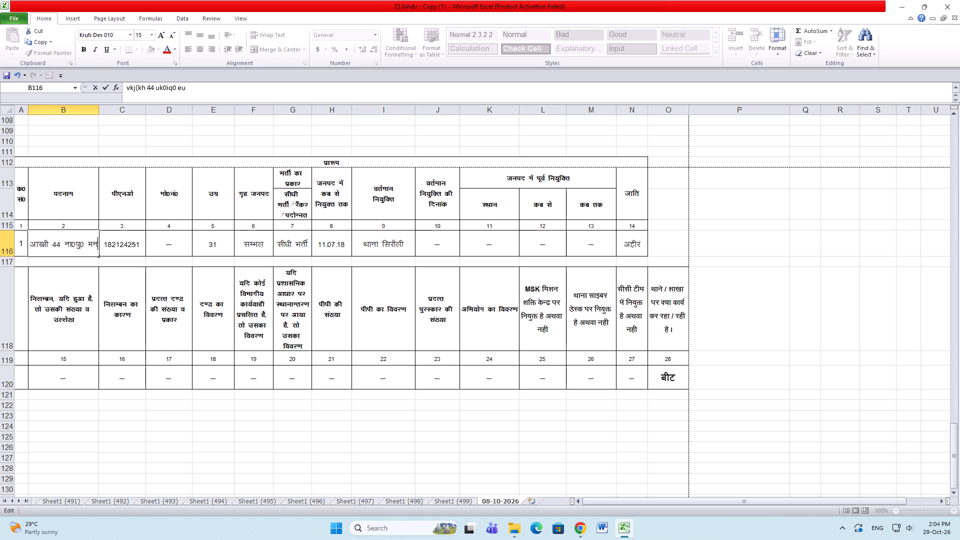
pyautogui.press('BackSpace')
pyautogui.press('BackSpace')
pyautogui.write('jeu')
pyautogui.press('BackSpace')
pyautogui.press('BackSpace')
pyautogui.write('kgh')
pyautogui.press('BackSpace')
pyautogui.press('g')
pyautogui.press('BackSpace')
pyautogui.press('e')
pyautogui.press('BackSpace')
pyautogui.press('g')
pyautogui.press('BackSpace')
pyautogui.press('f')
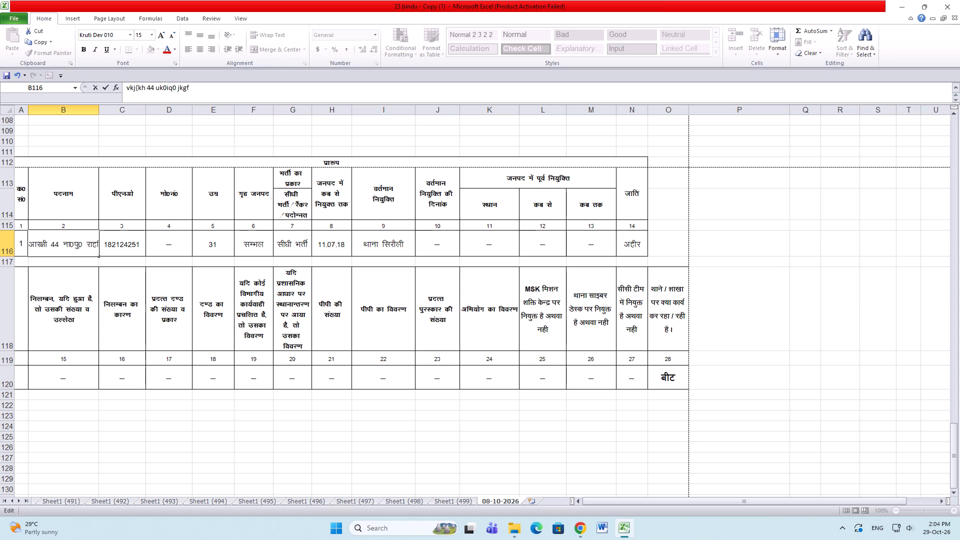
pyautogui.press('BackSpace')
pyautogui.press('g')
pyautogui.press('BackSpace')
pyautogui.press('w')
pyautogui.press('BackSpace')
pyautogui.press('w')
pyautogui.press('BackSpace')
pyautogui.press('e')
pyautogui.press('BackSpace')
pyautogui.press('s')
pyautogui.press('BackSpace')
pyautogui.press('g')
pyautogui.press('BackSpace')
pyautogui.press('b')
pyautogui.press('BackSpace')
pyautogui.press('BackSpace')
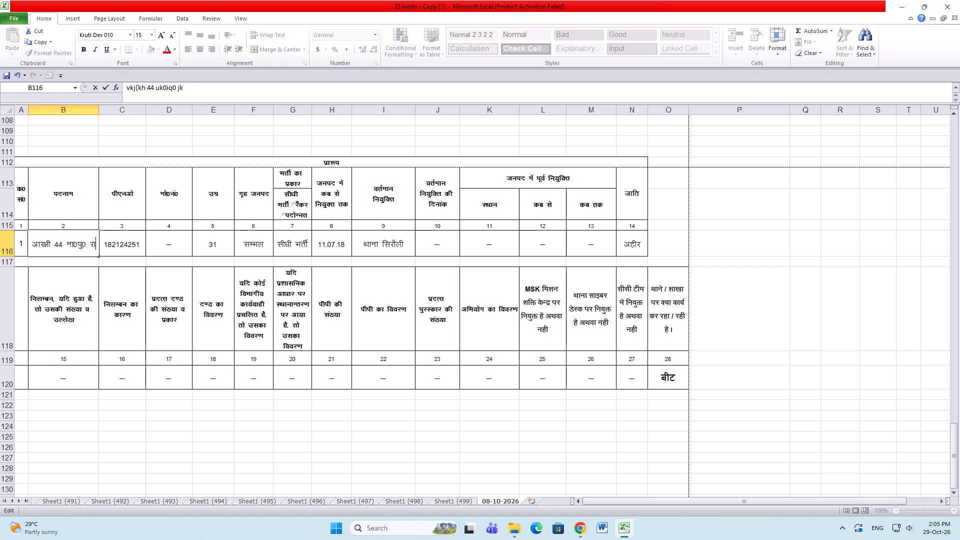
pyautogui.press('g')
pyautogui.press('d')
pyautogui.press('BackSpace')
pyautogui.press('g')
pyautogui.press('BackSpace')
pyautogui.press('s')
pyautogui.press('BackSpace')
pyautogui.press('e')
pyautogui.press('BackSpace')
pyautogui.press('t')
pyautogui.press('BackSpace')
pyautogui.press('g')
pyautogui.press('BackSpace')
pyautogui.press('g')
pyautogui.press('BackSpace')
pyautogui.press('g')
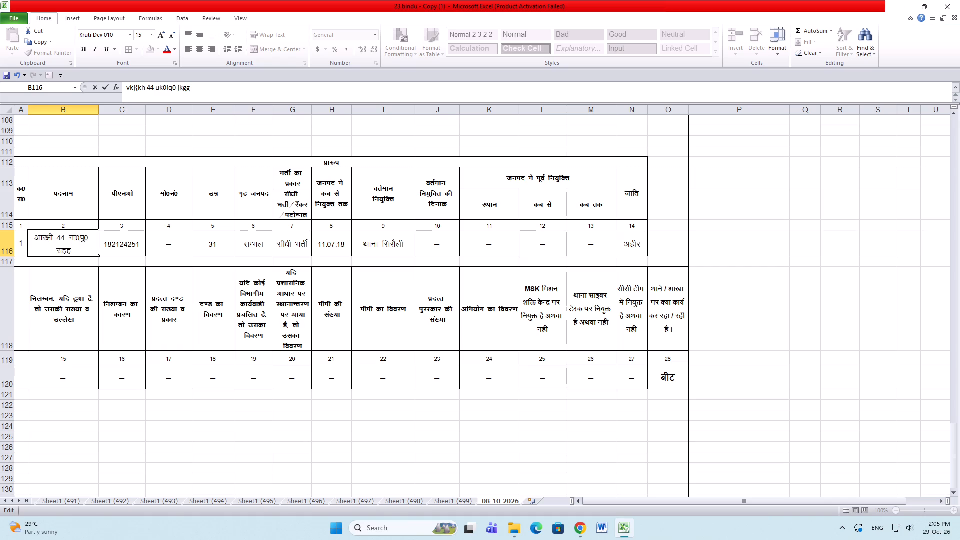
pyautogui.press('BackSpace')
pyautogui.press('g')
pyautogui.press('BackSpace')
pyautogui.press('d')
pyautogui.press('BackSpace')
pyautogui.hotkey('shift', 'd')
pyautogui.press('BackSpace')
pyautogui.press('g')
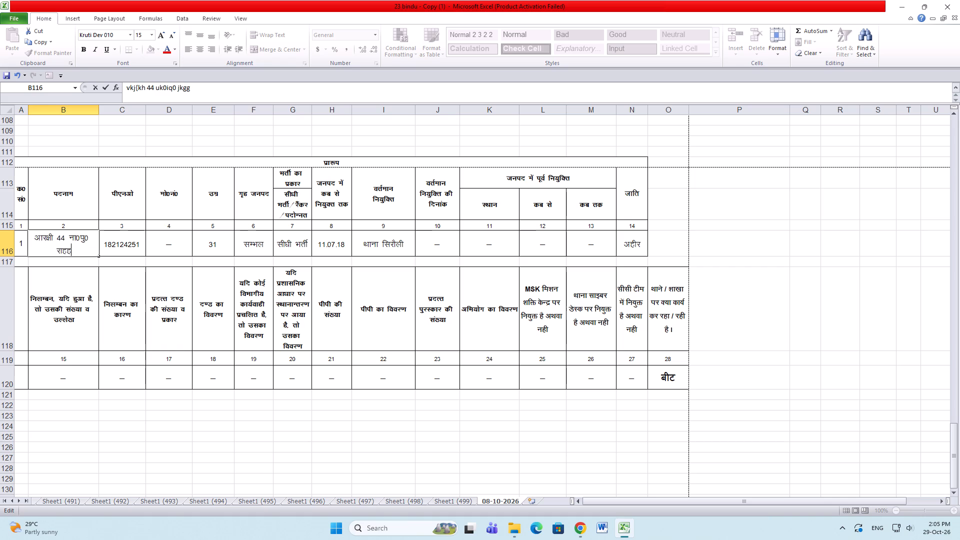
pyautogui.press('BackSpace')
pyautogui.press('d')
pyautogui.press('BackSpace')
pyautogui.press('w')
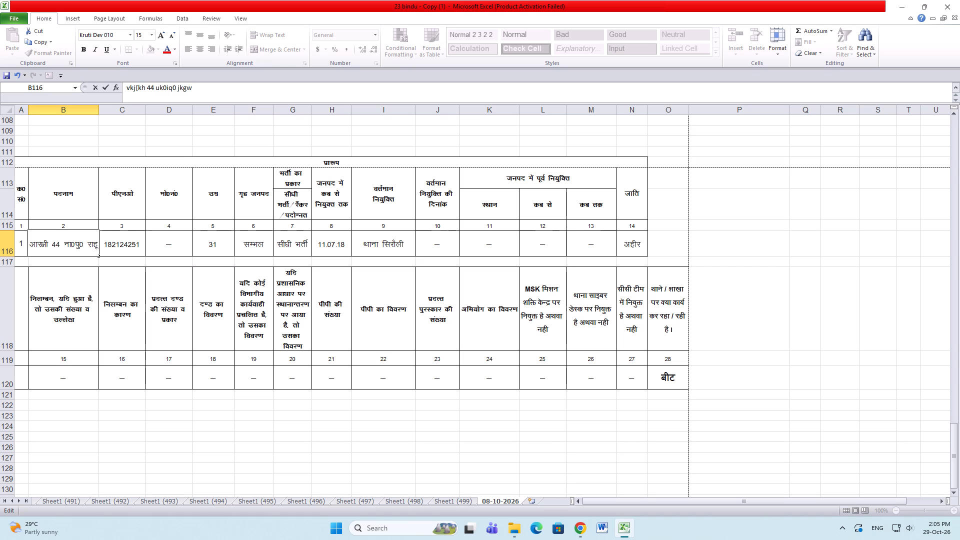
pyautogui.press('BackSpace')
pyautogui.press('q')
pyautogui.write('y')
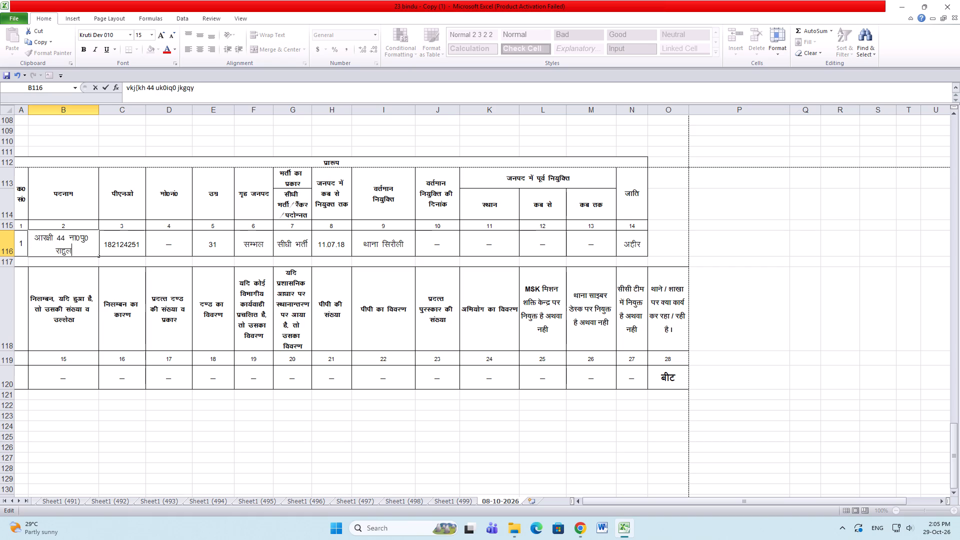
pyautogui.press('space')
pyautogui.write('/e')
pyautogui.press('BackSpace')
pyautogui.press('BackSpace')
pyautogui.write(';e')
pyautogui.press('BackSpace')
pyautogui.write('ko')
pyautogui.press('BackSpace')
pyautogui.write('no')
pyautogui.click(211, 449)
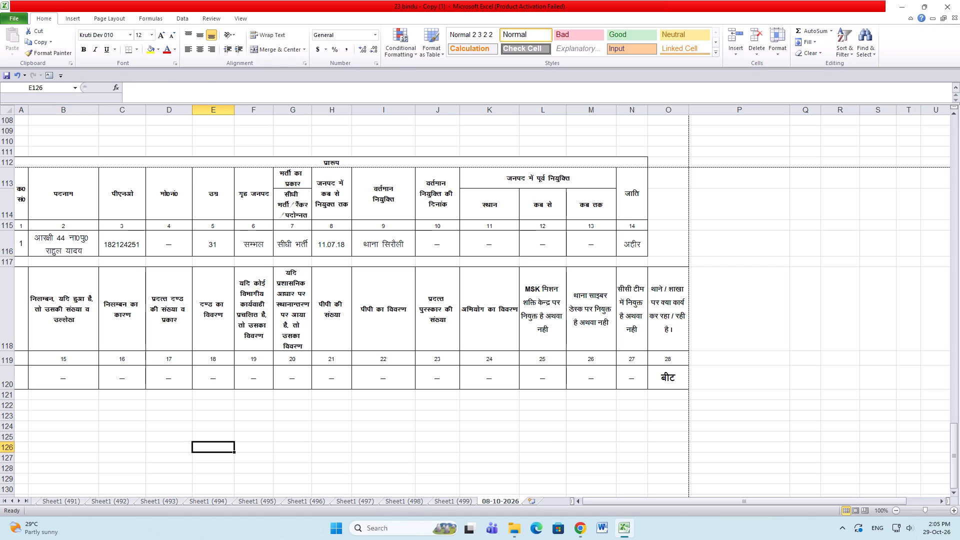
# Print the updated record block A112:O120.
pyautogui.moveTo(125, 162); pyautogui.dragTo(537, 341)
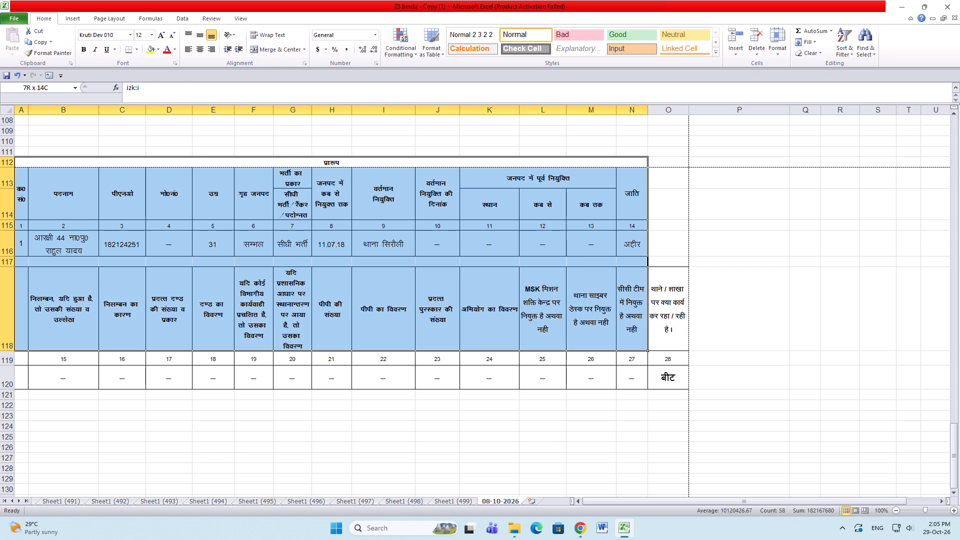
pyautogui.moveTo(537, 341); pyautogui.dragTo(653, 373)
pyautogui.hotkey('ctrl', 'p')
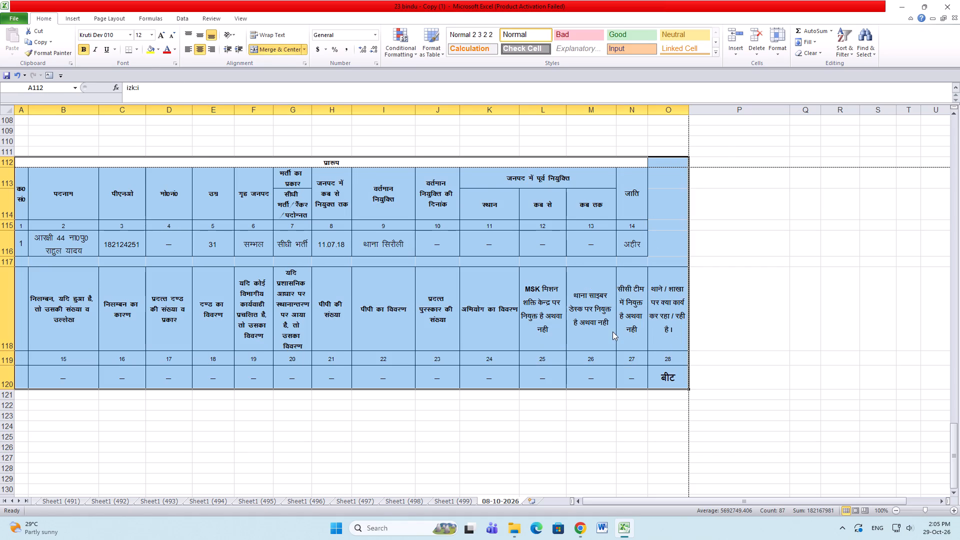
pyautogui.click(105, 63)
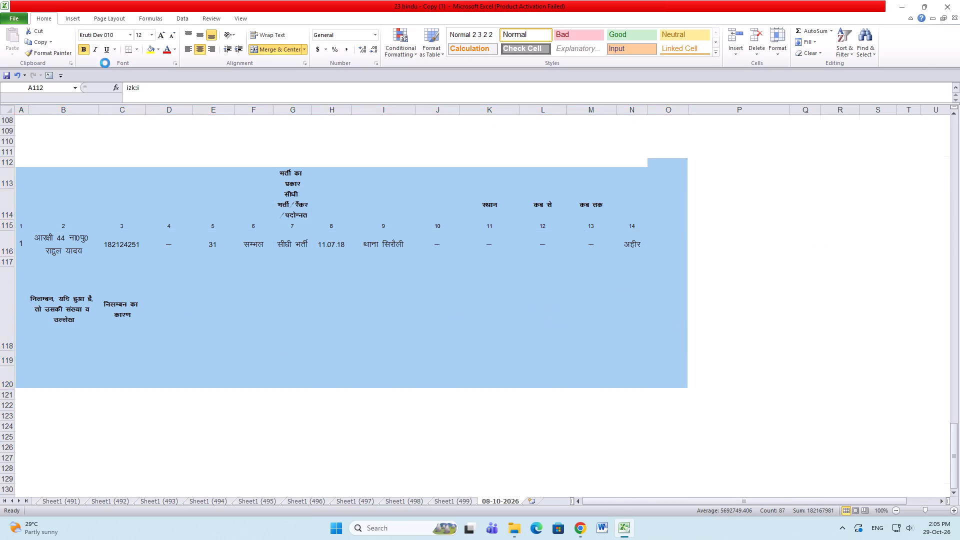
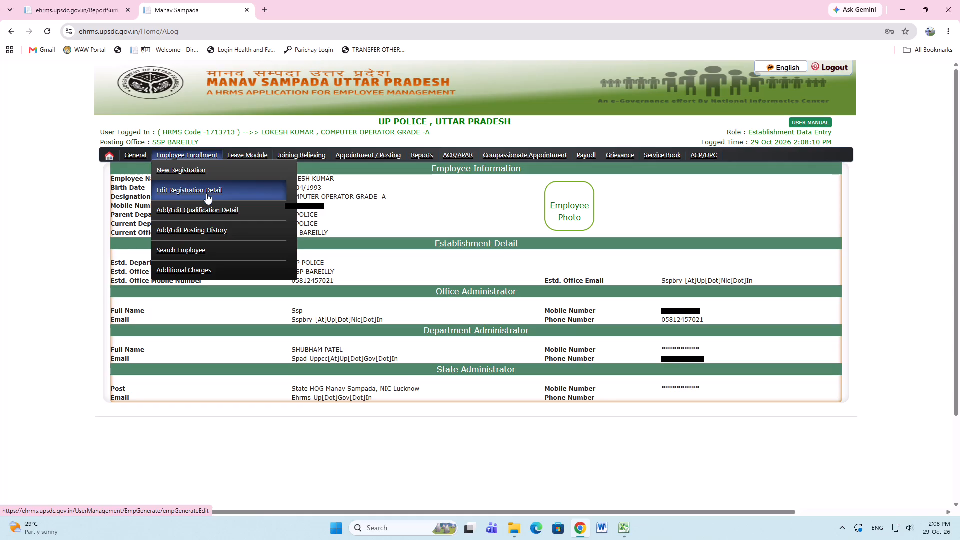
# On the Edit Registration Detail page, search by the constable's employee code and open the matching record for editing.
pyautogui.click(207, 193)
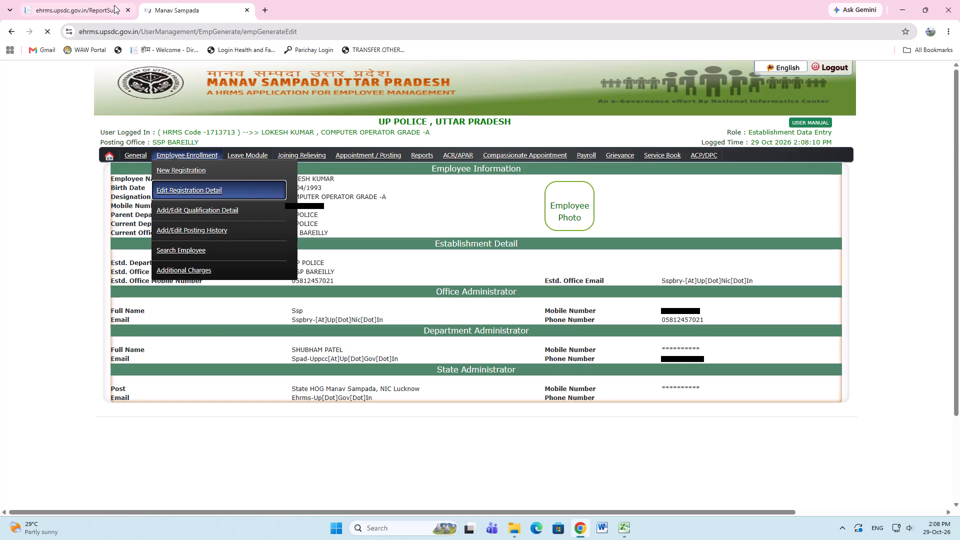
pyautogui.click(104, 0)
pyautogui.click(176, 0)
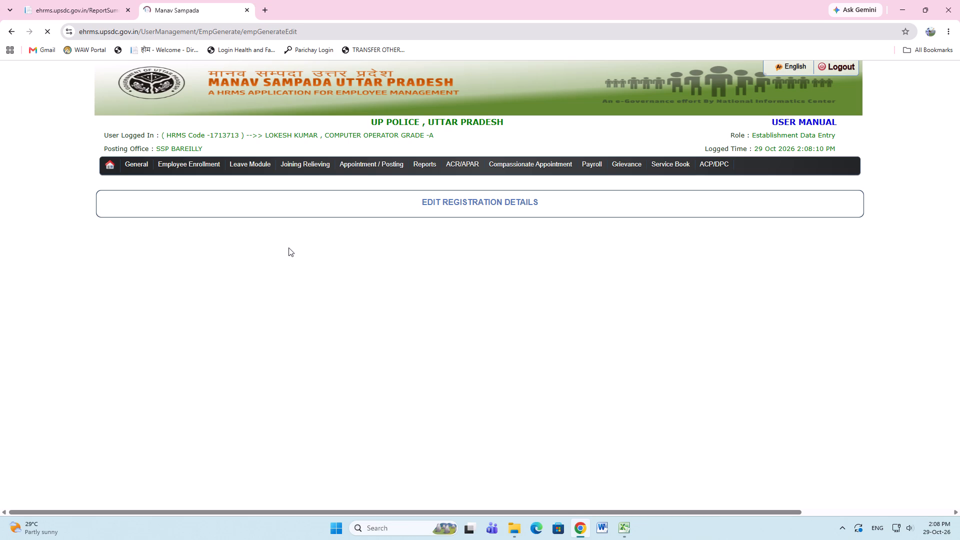
pyautogui.click(115, 0)
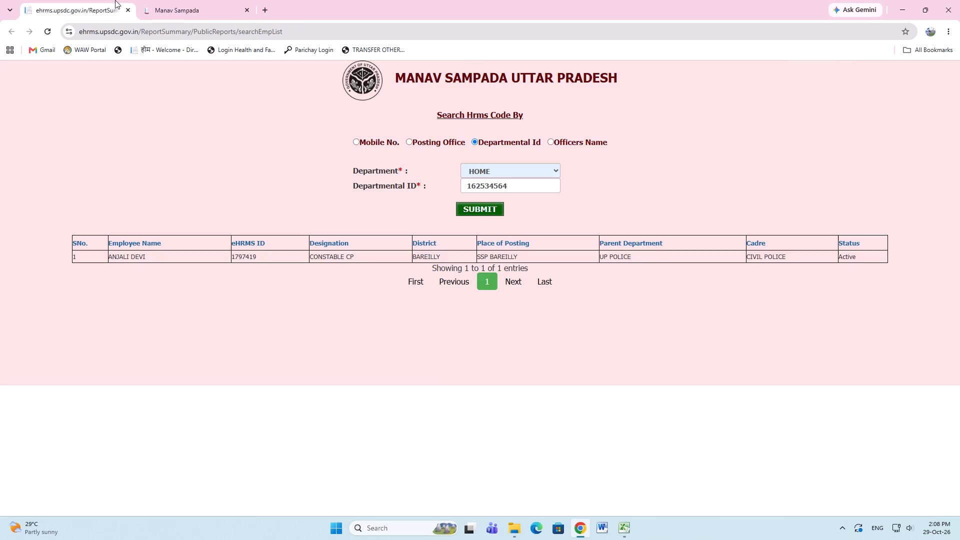
pyautogui.click(192, 0)
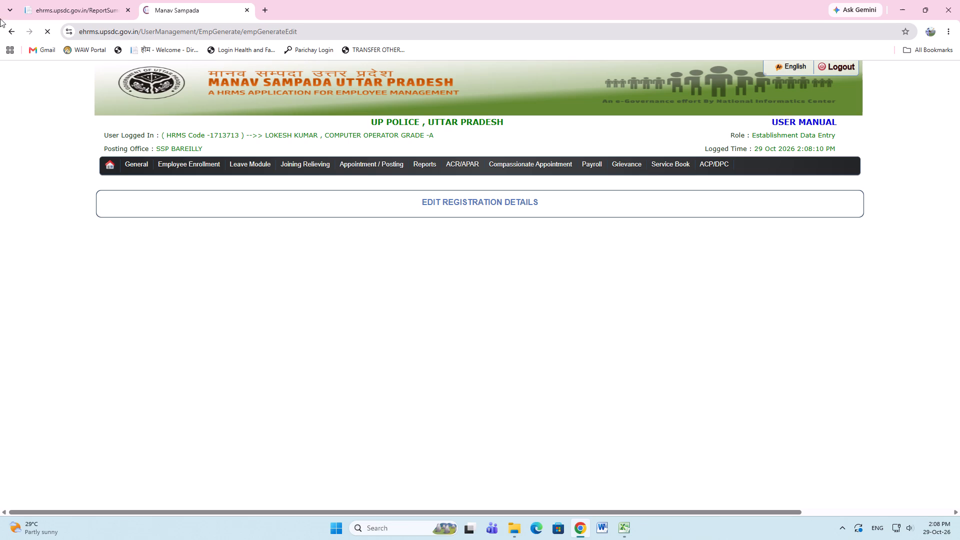
pyautogui.click(189, 201)
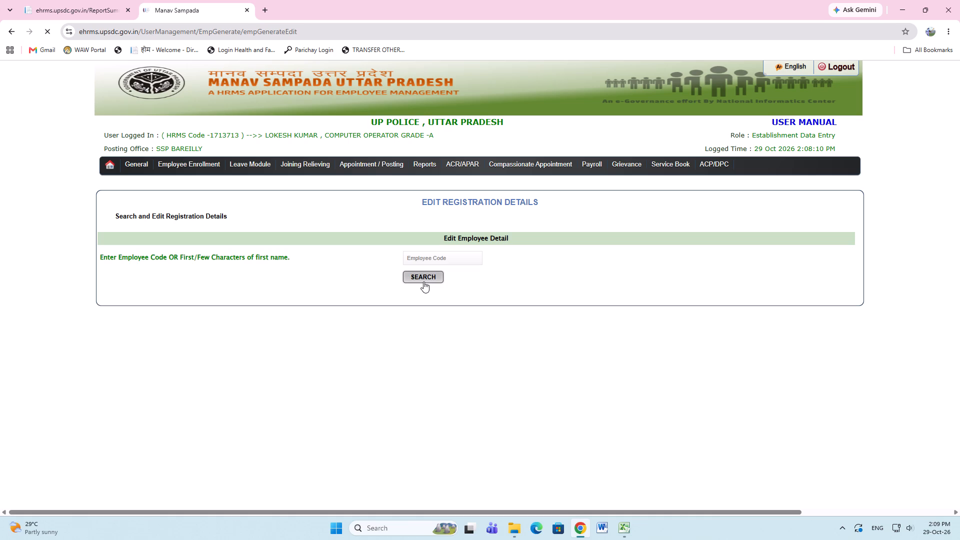
pyautogui.click(447, 255)
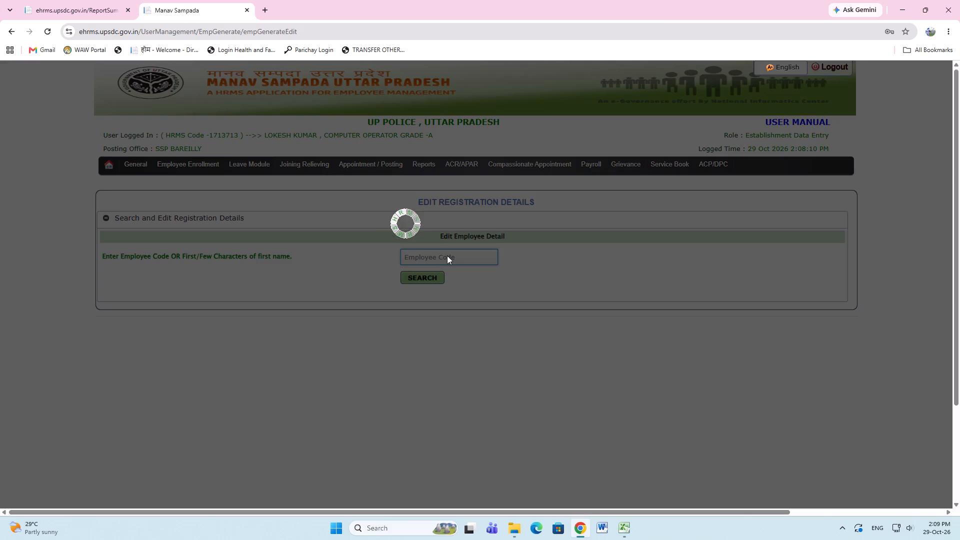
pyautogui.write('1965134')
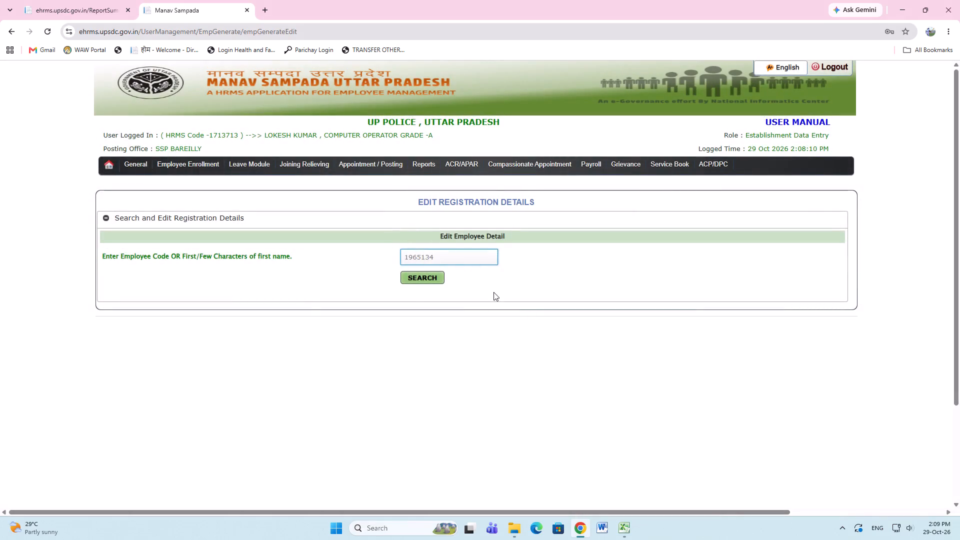
pyautogui.click(412, 281)
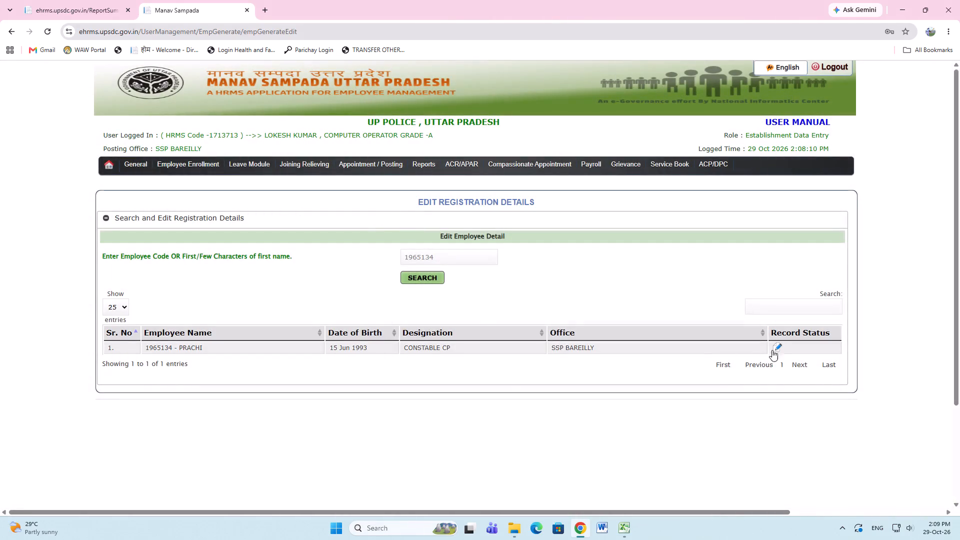
pyautogui.click(776, 346)
pyautogui.scroll(-3, 608, 328)
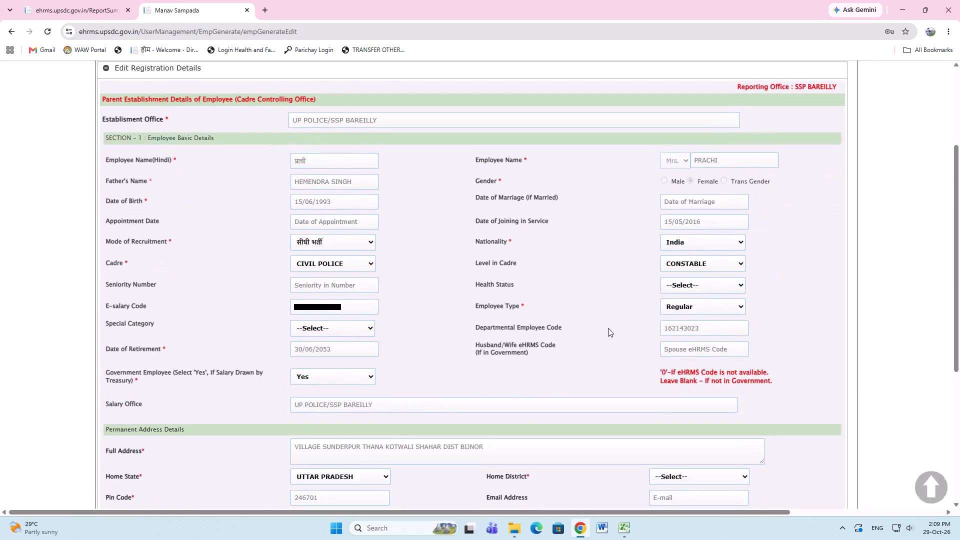
pyautogui.scroll(-2, 608, 328)
pyautogui.scroll(-2, 508, 356)
pyautogui.click(329, 356)
pyautogui.hotkey('ctrl', 'v')
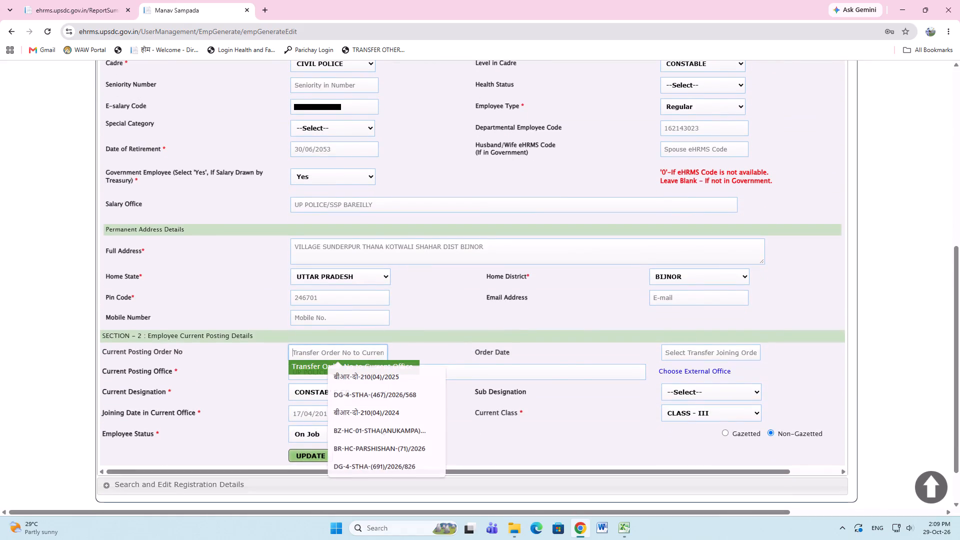
pyautogui.click(364, 356)
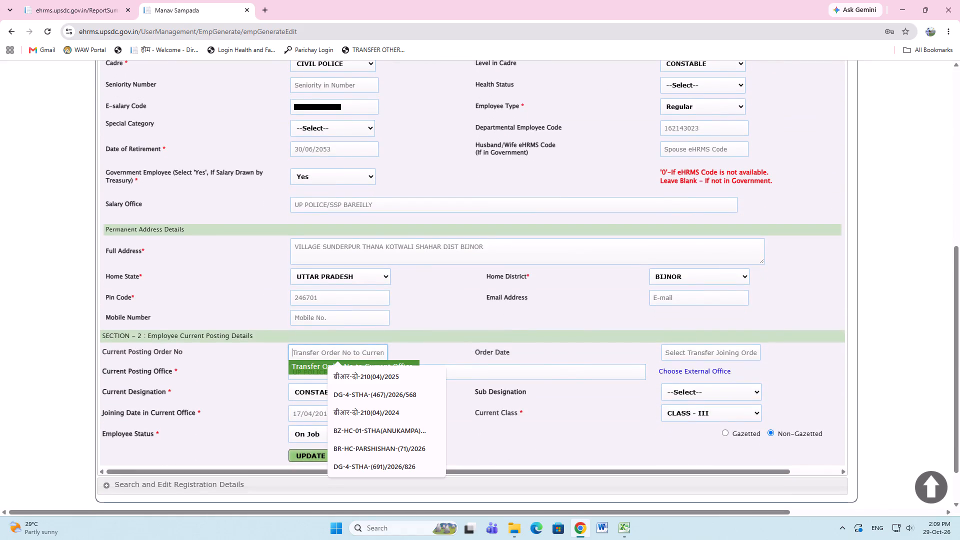
pyautogui.click(381, 387)
pyautogui.click(376, 355)
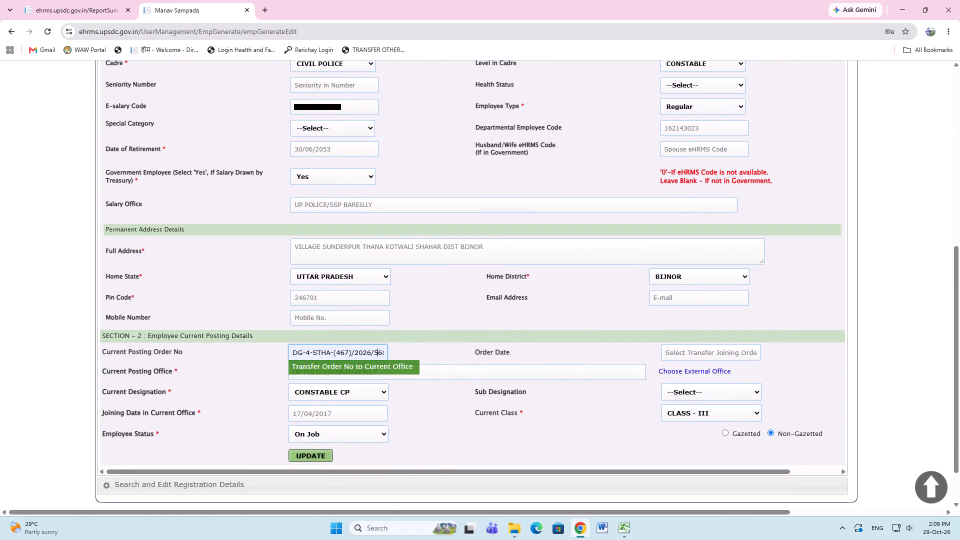
pyautogui.hotkey('ctrl', 'a')
pyautogui.hotkey('ctrl', 'c')
# Set the current posting's Order Date to 22/06/2026 and submit the registration update.
pyautogui.click(682, 354)
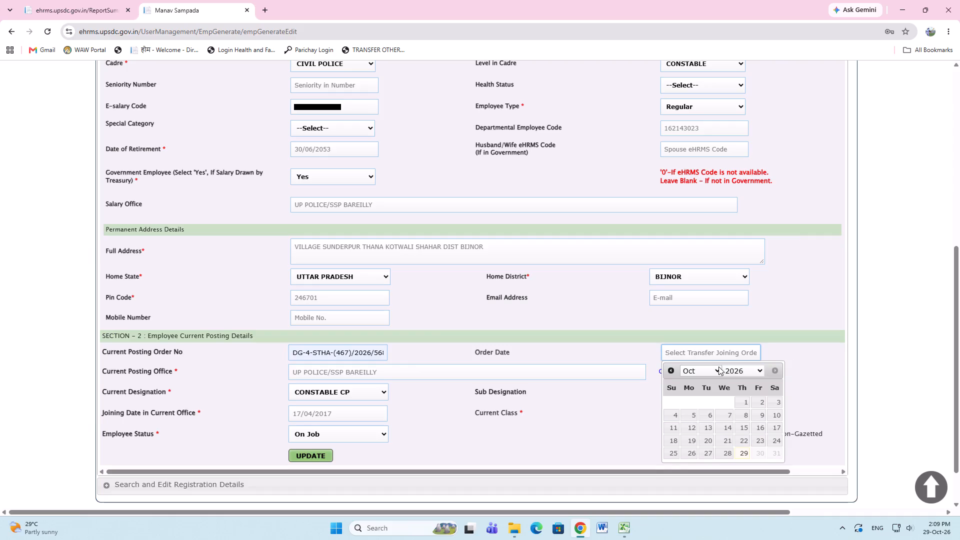
pyautogui.click(717, 368)
pyautogui.click(714, 446)
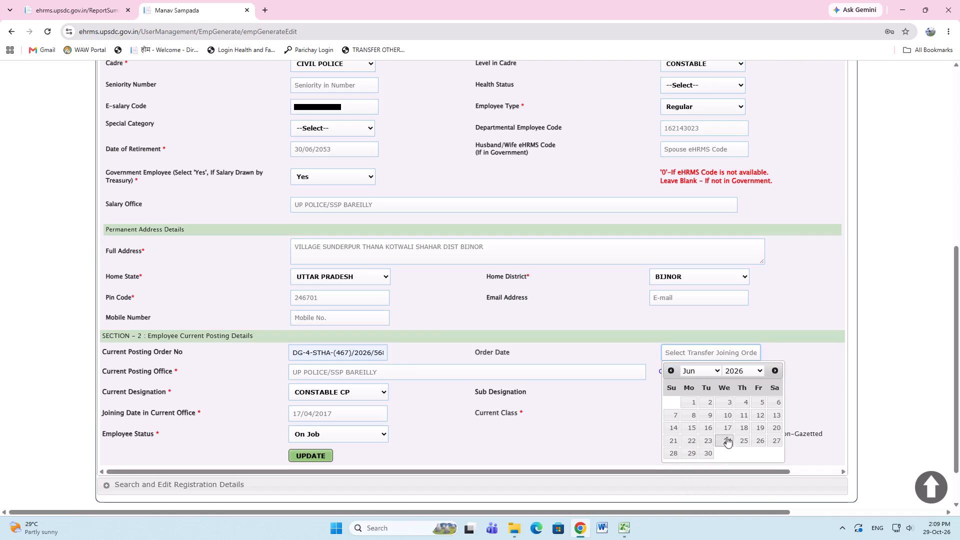
pyautogui.click(689, 440)
pyautogui.click(314, 452)
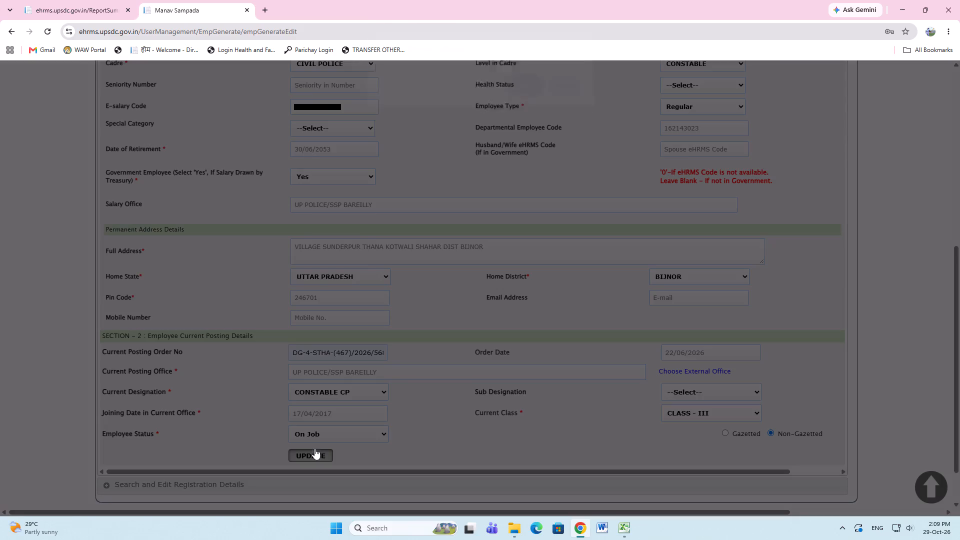
pyautogui.click(521, 93)
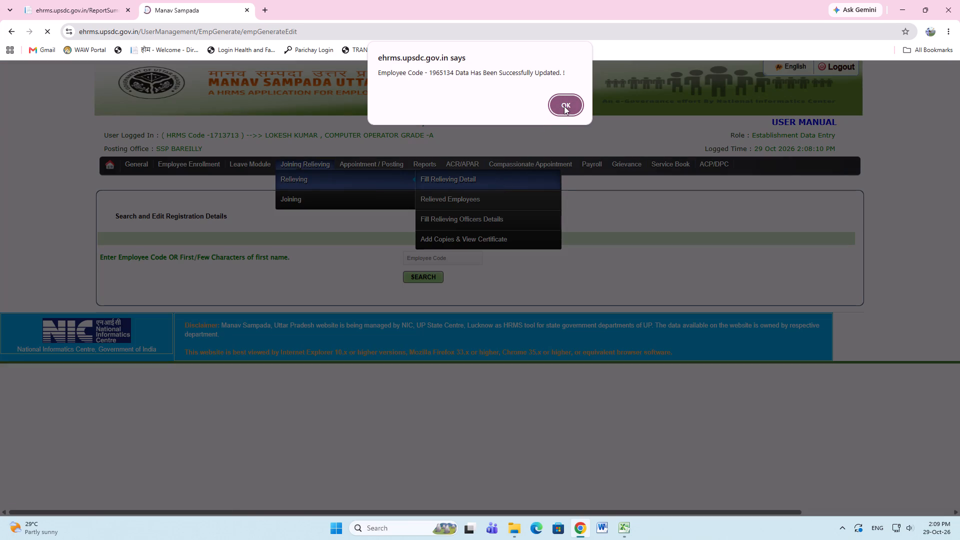
pyautogui.press('Return')
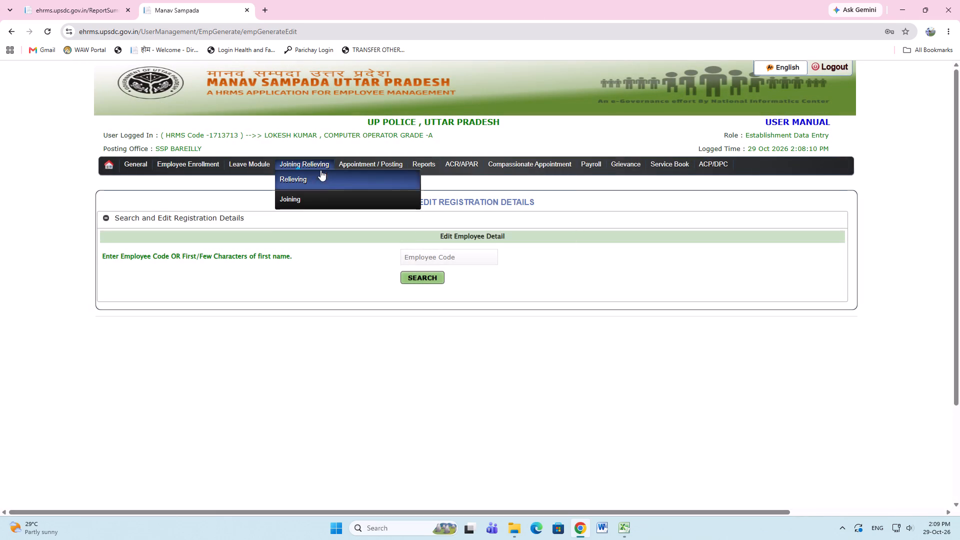
# Open the Fill Relieving Detail page for employee relieving.
pyautogui.click(469, 175)
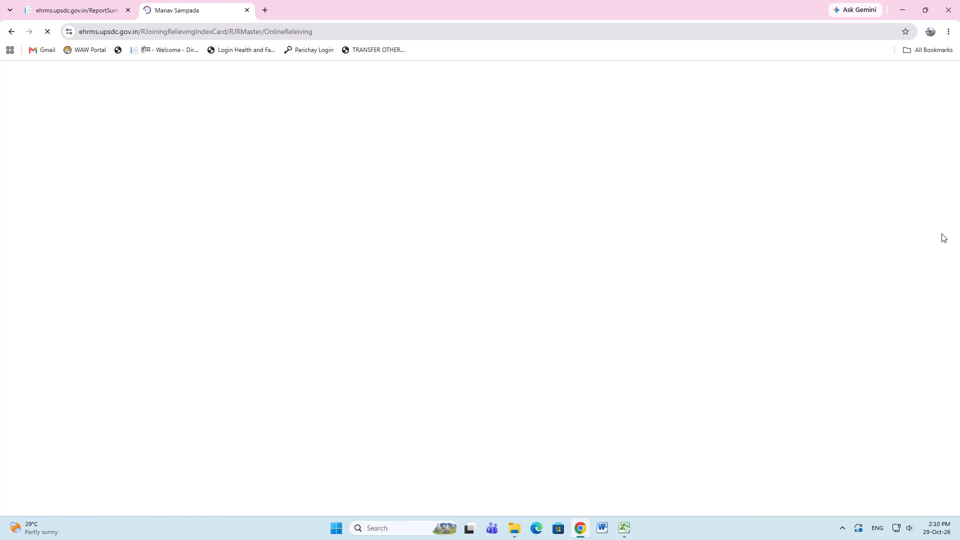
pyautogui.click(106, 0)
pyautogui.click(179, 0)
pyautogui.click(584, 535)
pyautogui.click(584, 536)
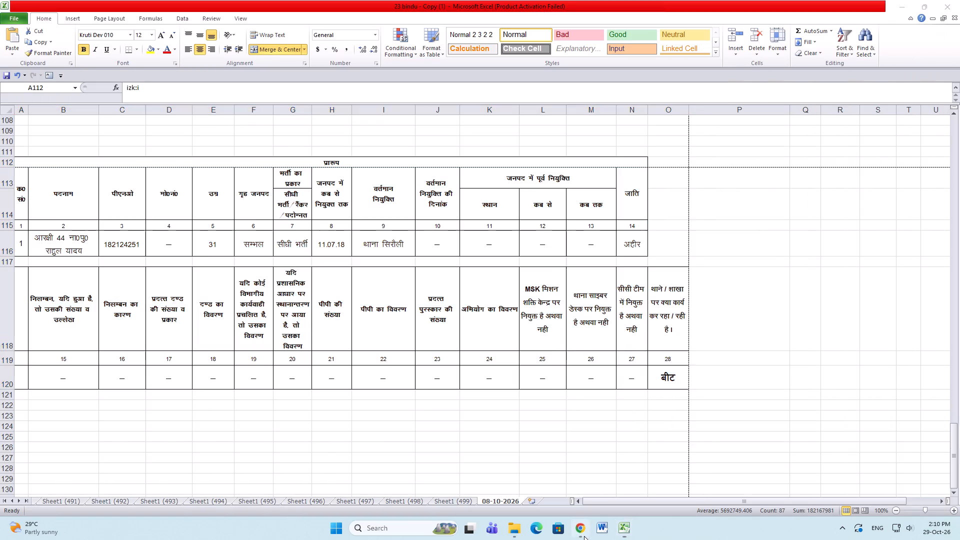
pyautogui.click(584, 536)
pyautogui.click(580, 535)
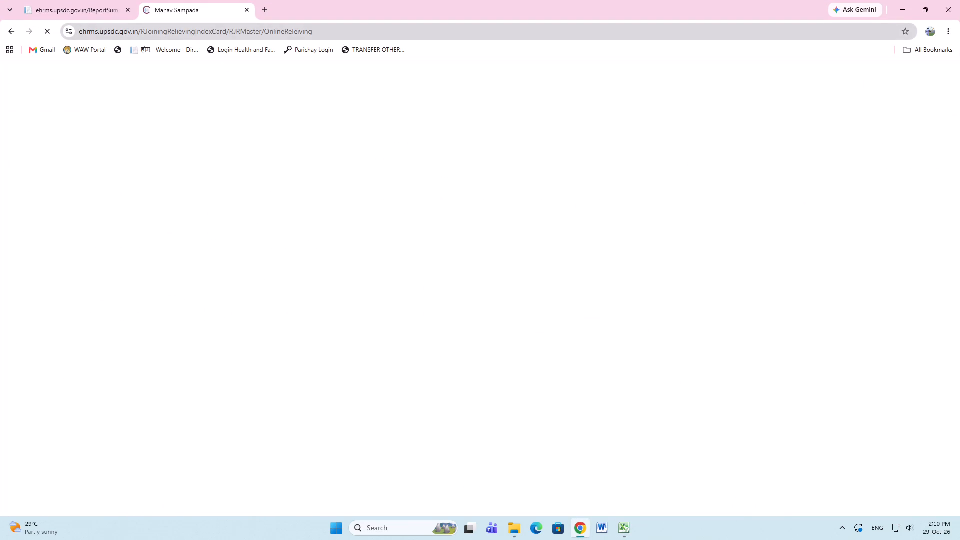
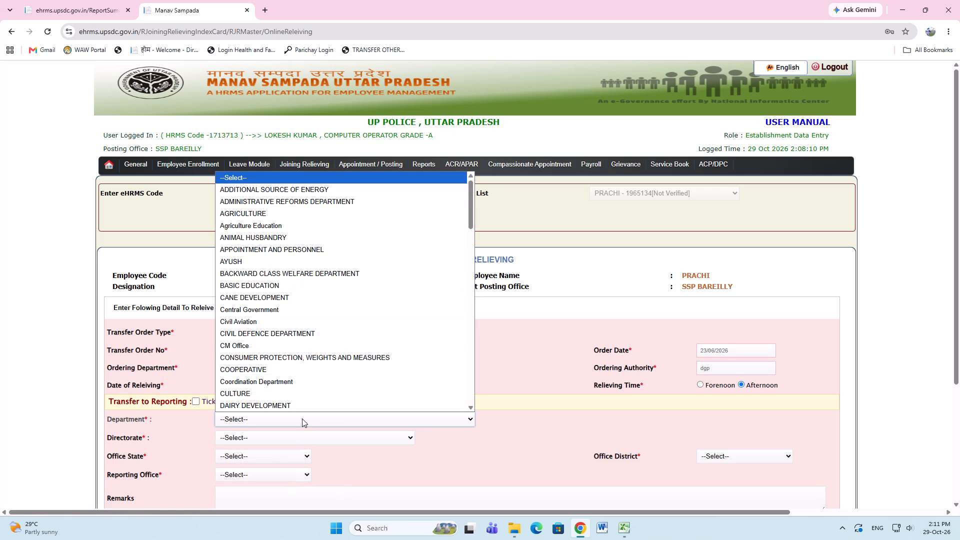
# In the transfer destination details, set the Department to HOME and the Directorate to UP POLICE.
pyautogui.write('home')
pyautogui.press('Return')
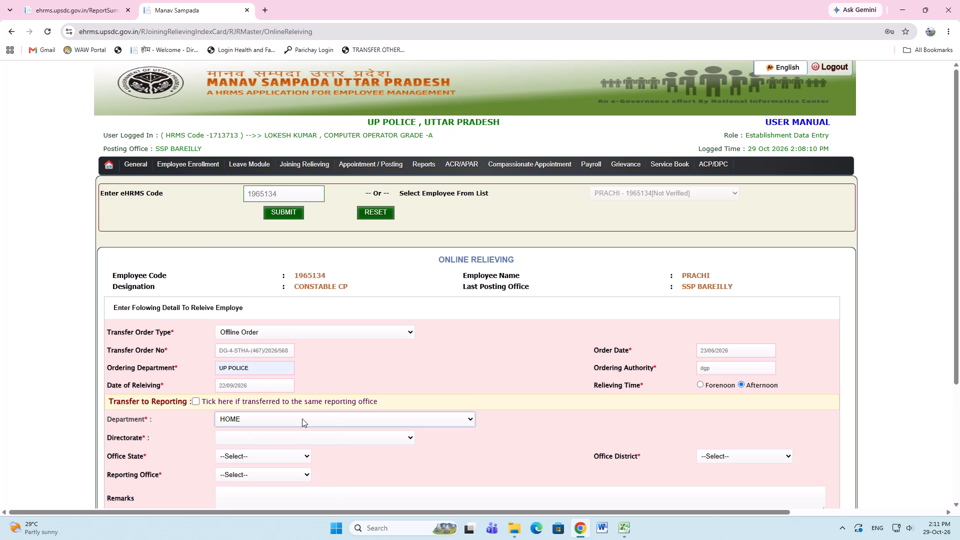
pyautogui.click(299, 433)
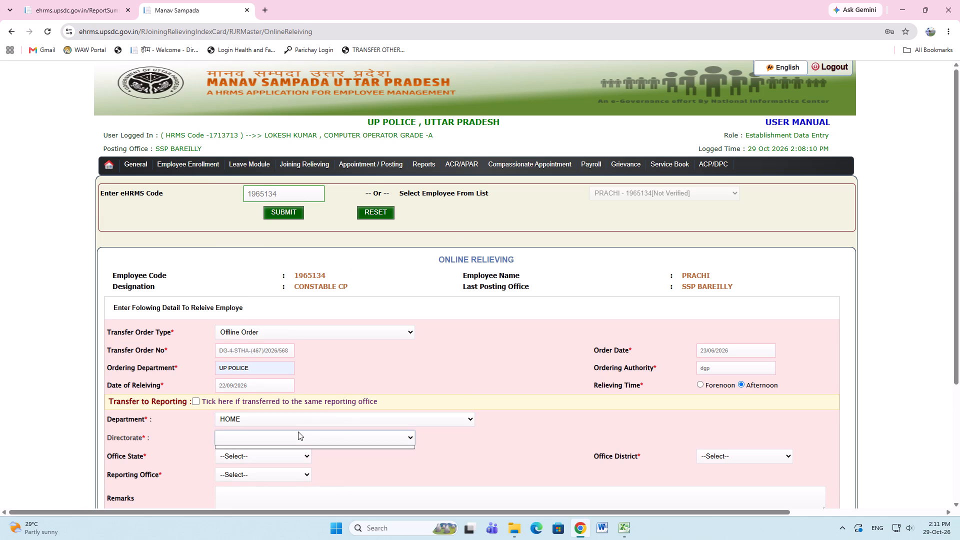
pyautogui.scroll(-3, 410, 418)
pyautogui.doubleClick(399, 285)
pyautogui.click(399, 285)
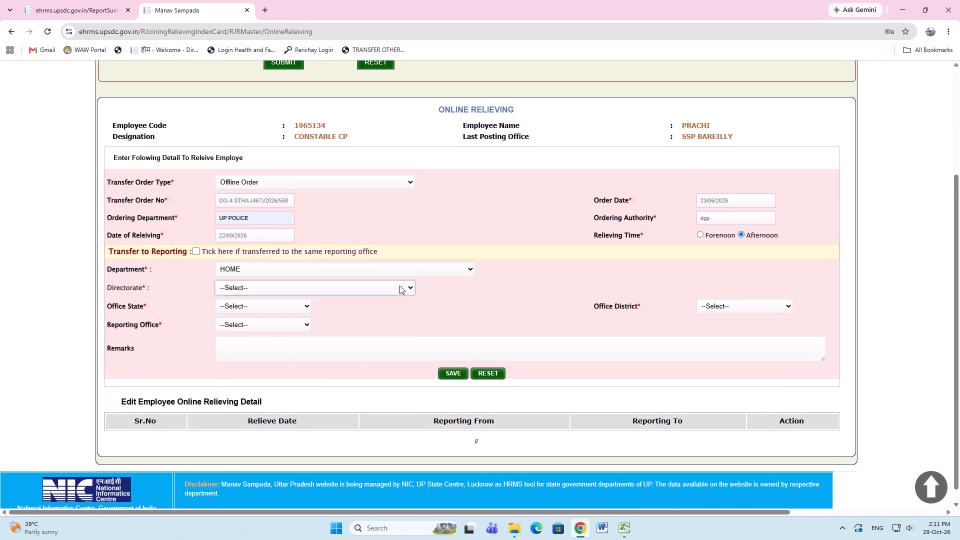
pyautogui.click(315, 346)
# Set the Office State to UTTAR PRADESH and the Office District to MORADABAD.
pyautogui.click(280, 310)
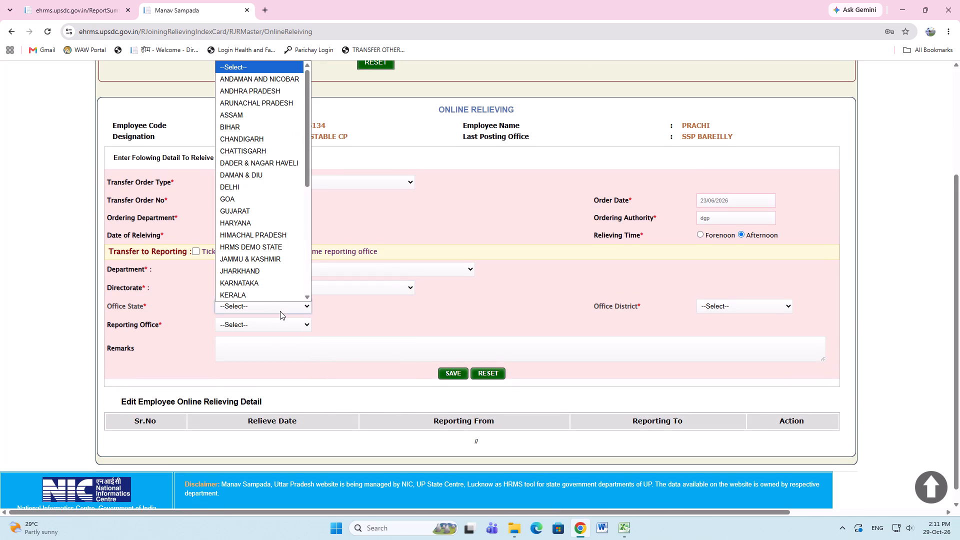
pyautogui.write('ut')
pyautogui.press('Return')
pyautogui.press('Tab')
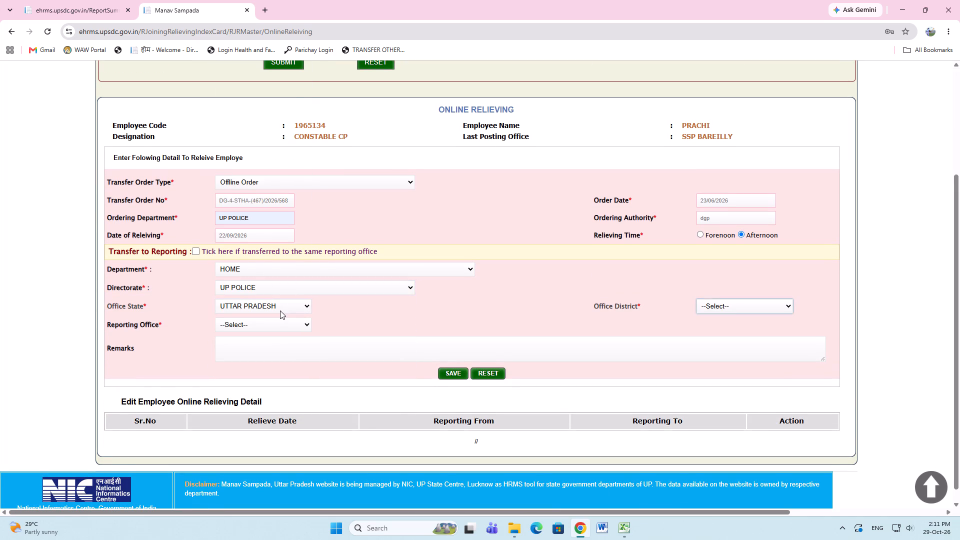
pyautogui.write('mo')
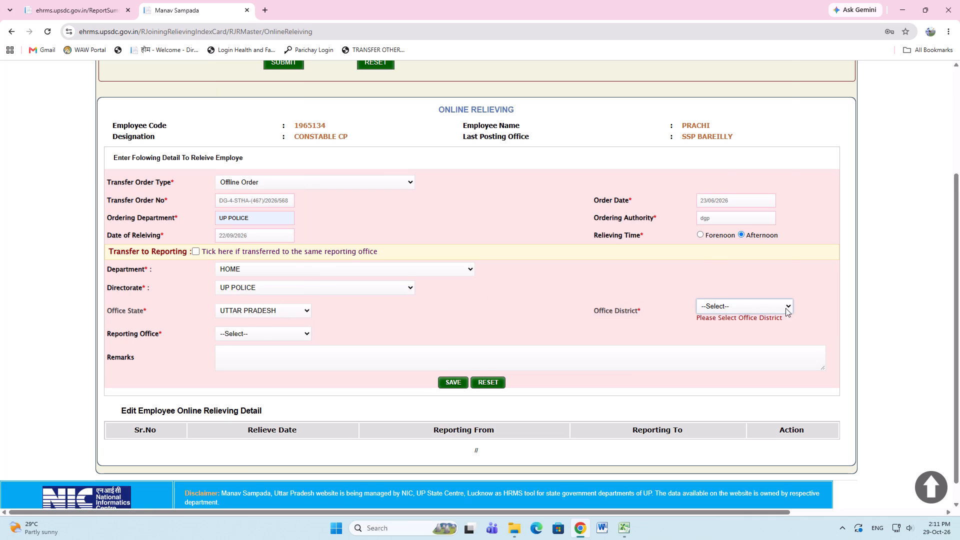
pyautogui.click(749, 306)
pyautogui.scroll(-3, 747, 287)
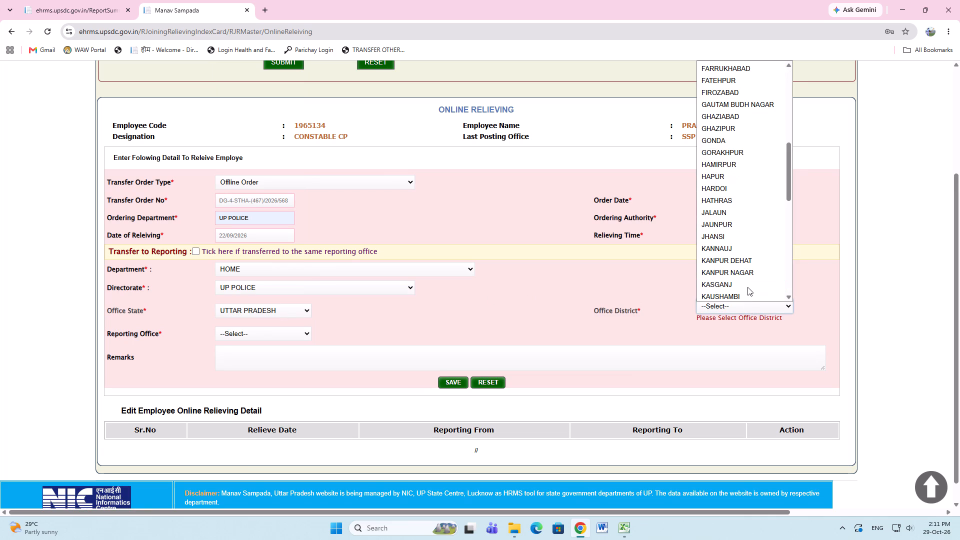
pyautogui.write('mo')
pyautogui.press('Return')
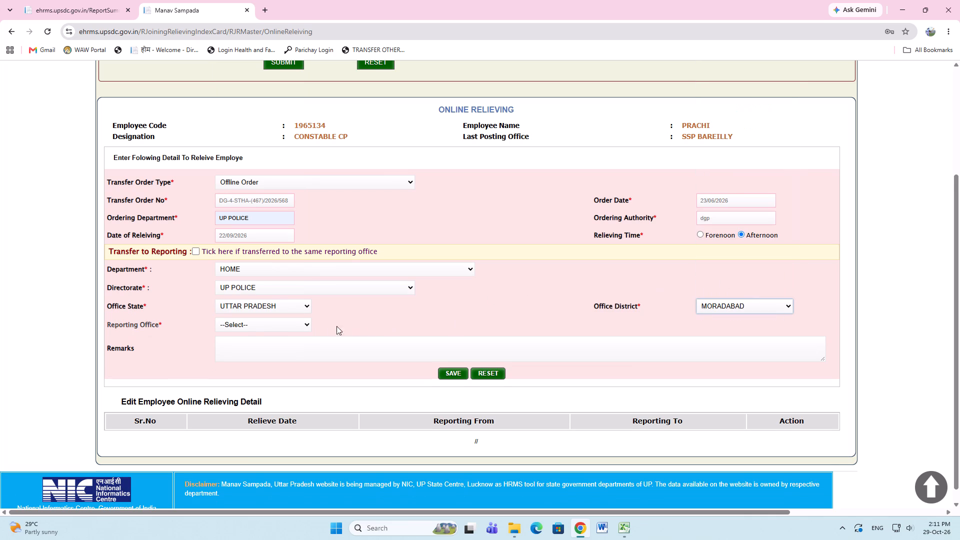
# Choose SP RAILWAY MORADABAD as the Reporting Office and save the online relieving details.
pyautogui.click(297, 327)
pyautogui.doubleClick(295, 329)
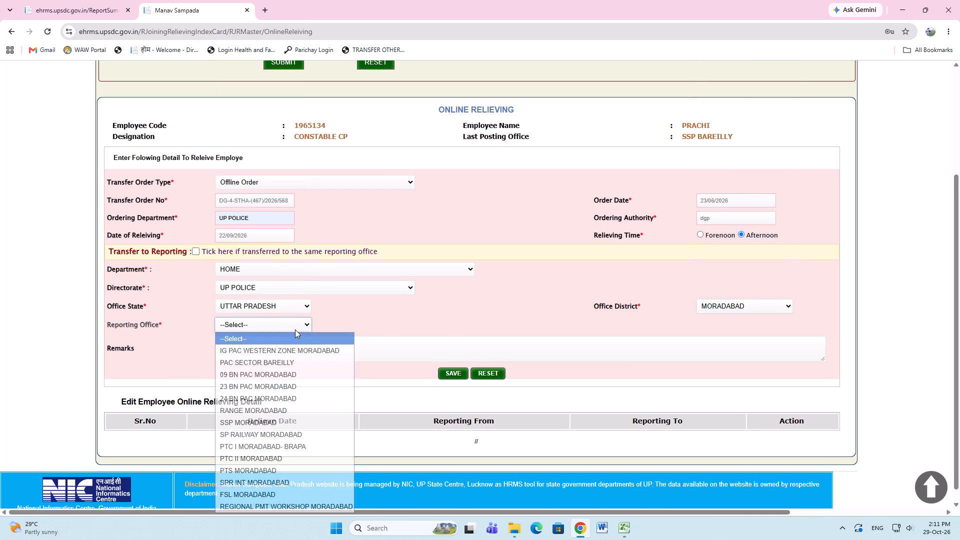
pyautogui.click(280, 431)
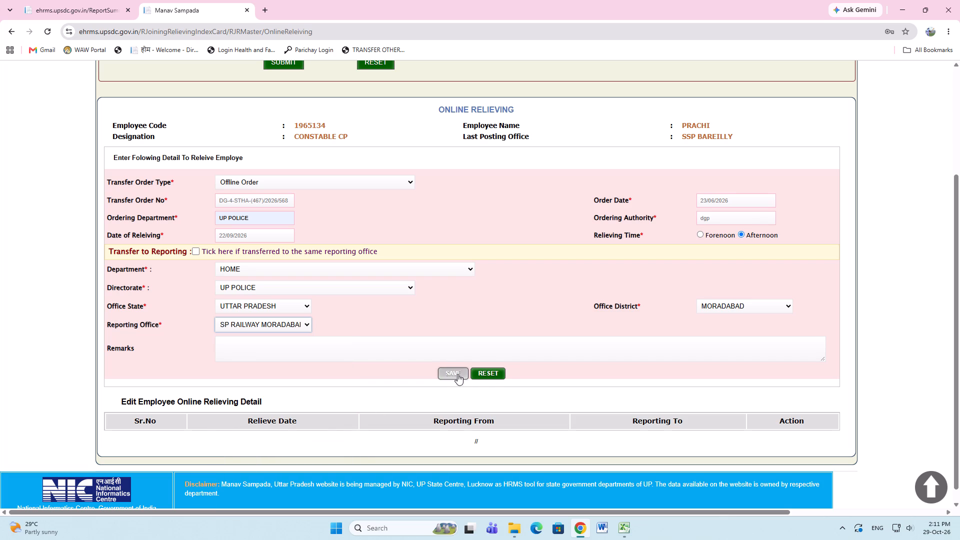
pyautogui.click(444, 372)
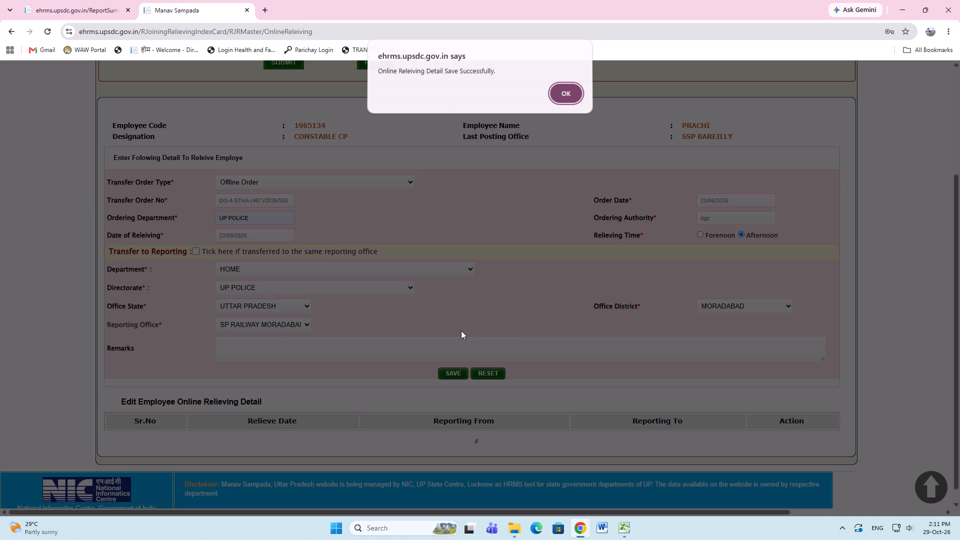
pyautogui.press('Return')
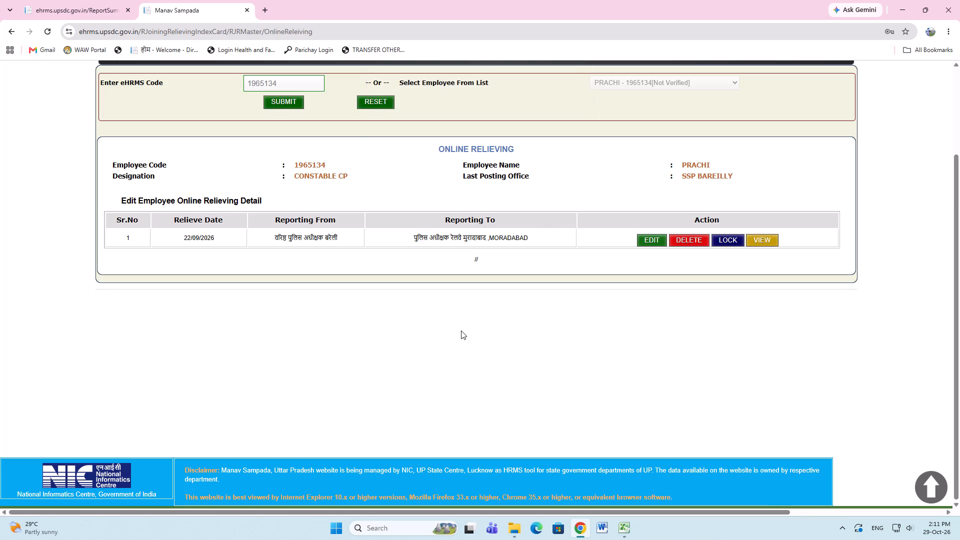
# Lock the constable's saved relieving entry dated 22/09/2026.
pyautogui.click(724, 238)
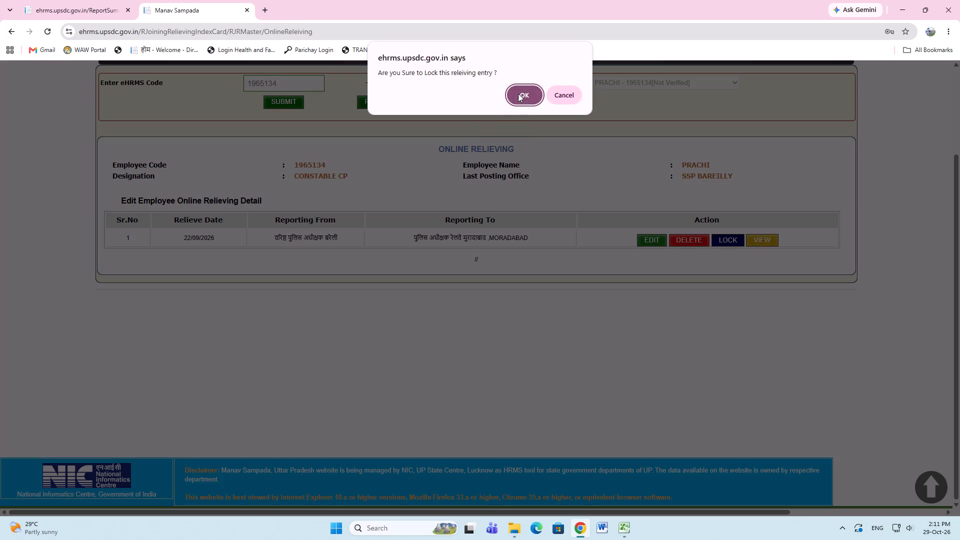
pyautogui.click(519, 92)
pyautogui.press('Return')
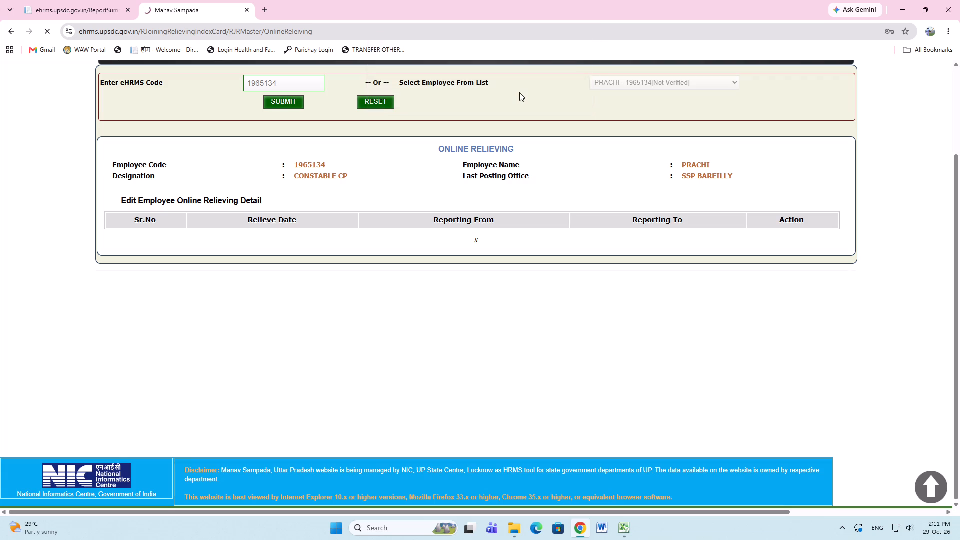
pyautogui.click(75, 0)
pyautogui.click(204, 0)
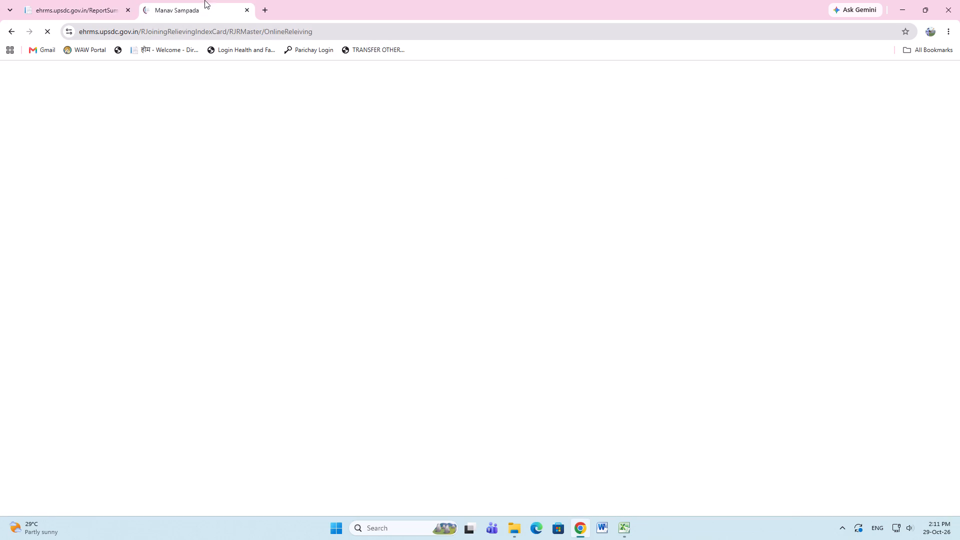
# Switch to the 23 bindu workbook in Excel and duplicate the proforma block in rows 112 to 120, starting at row 125.
pyautogui.click(626, 530)
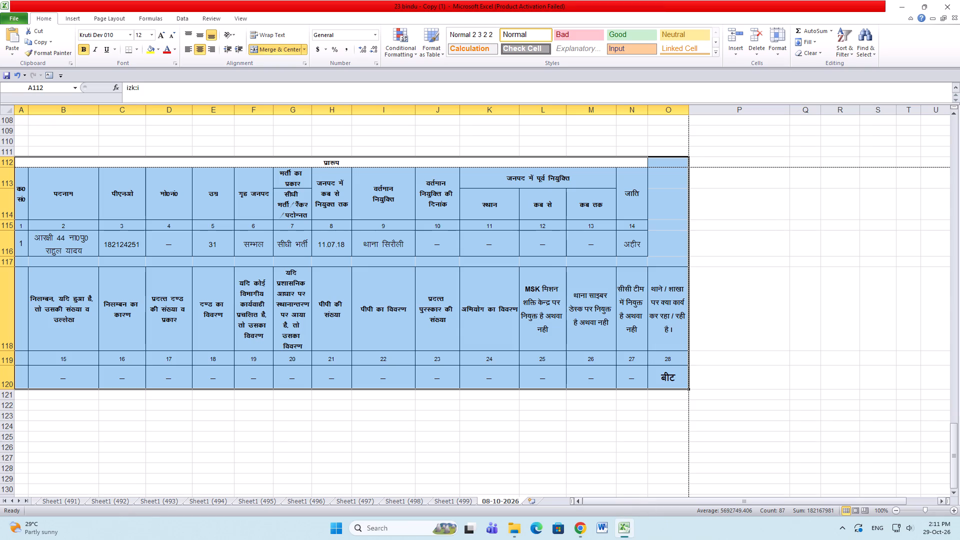
pyautogui.click(628, 465)
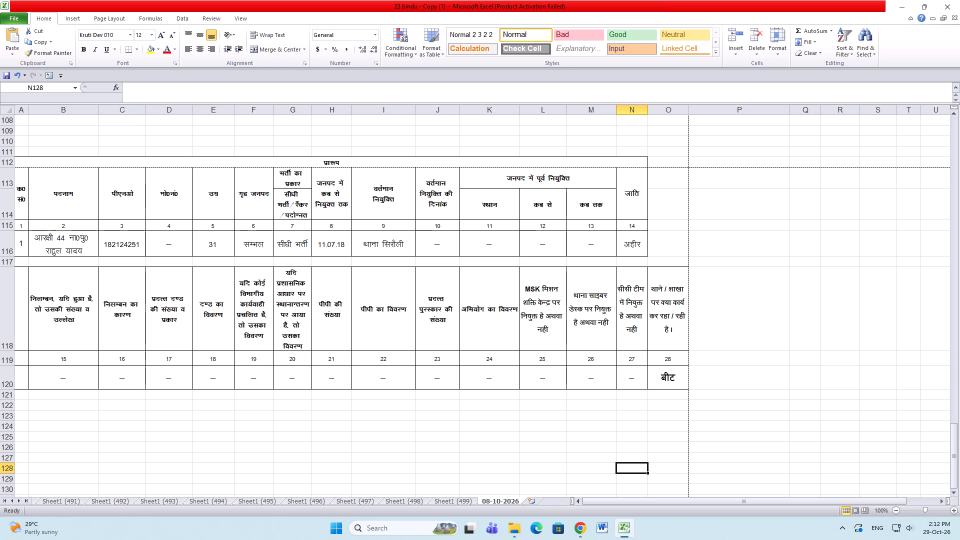
pyautogui.moveTo(12, 159); pyautogui.dragTo(12, 186)
pyautogui.hotkey('ctrl', 'z')
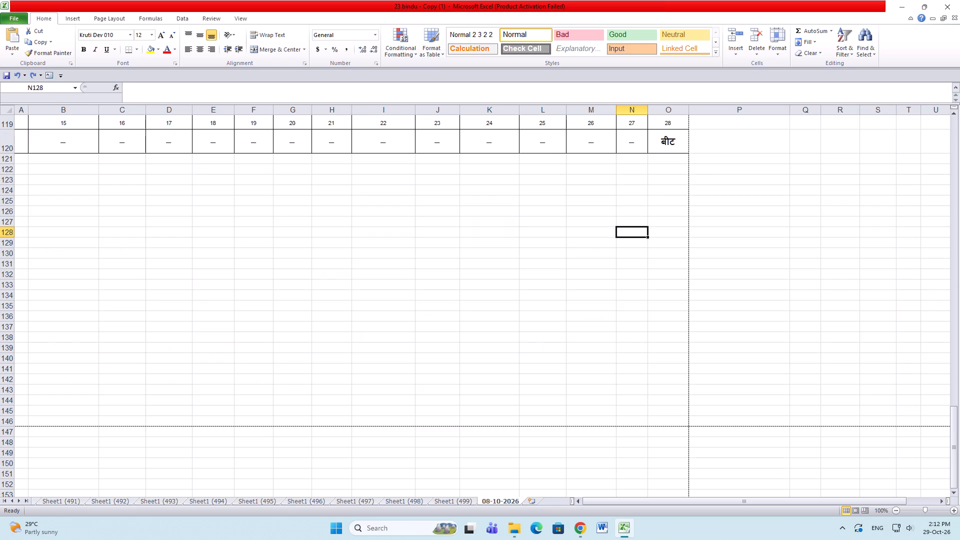
pyautogui.click(23, 175)
pyautogui.scroll(4, 322, 300)
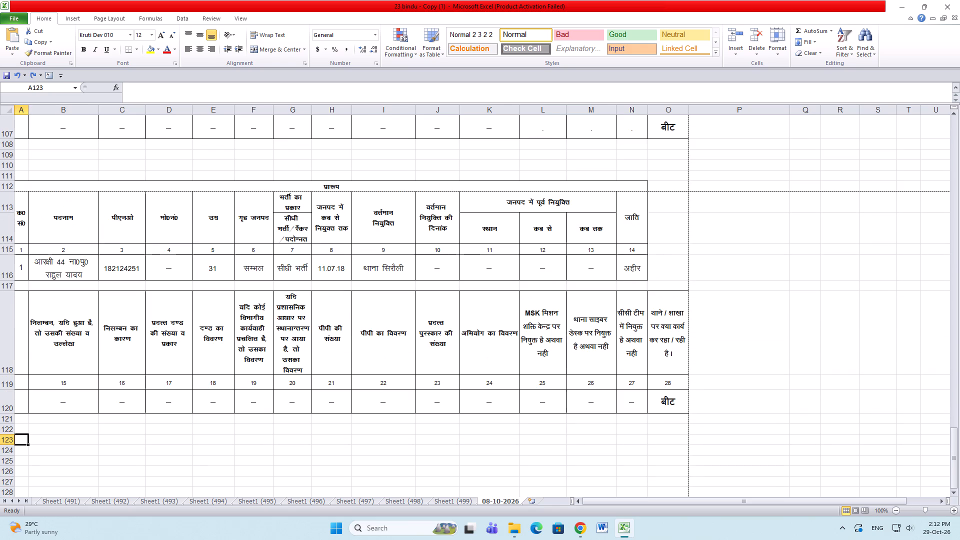
pyautogui.moveTo(10, 184); pyautogui.dragTo(27, 379)
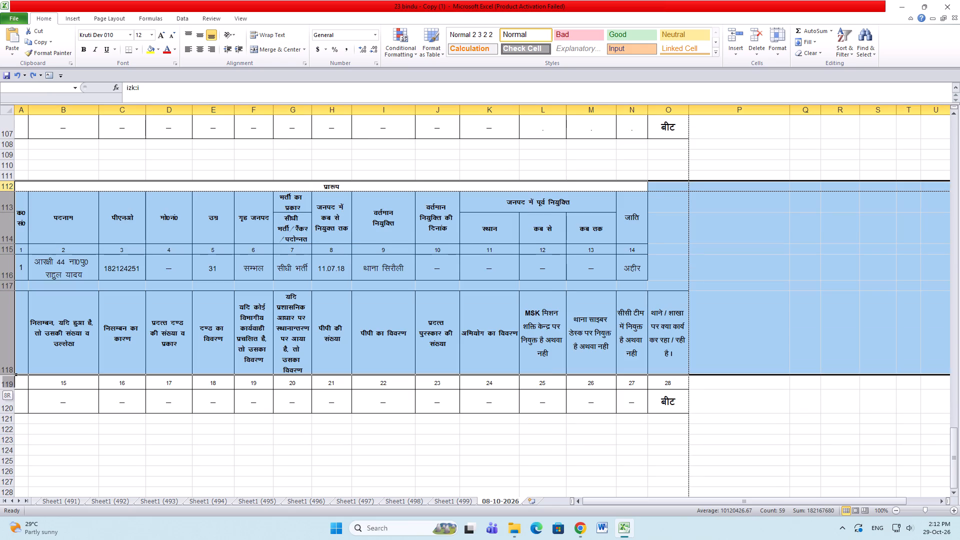
pyautogui.moveTo(27, 379); pyautogui.dragTo(29, 394)
pyautogui.hotkey('ctrl', 'c')
pyautogui.scroll(-2, 75, 375)
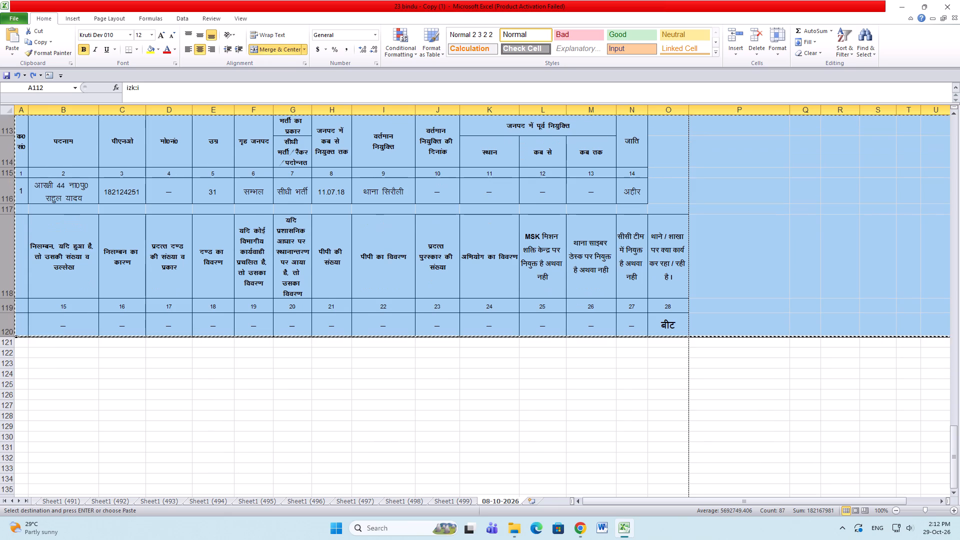
pyautogui.click(7, 378)
pyautogui.click(5, 384)
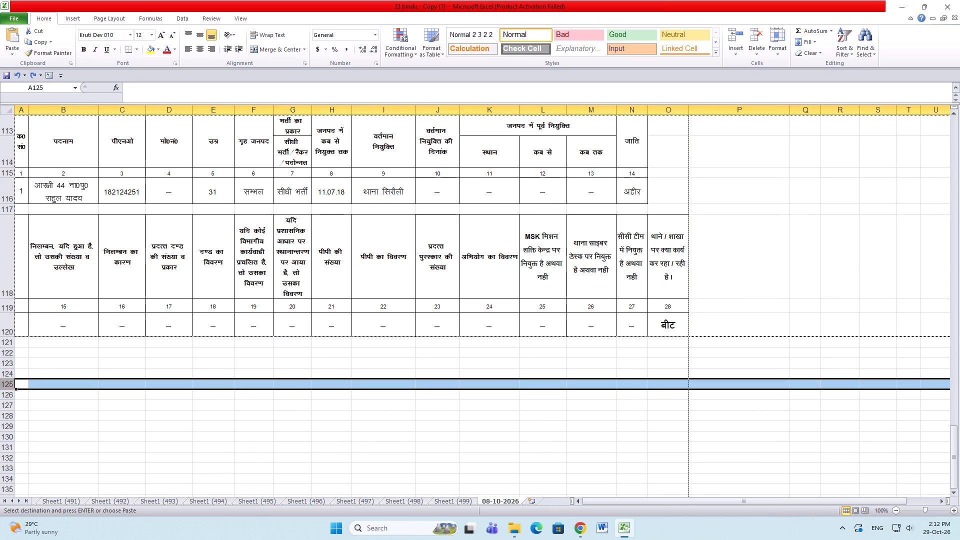
pyautogui.hotkey('ctrl', 'v')
pyautogui.scroll(-2, 135, 360)
pyautogui.click(416, 480)
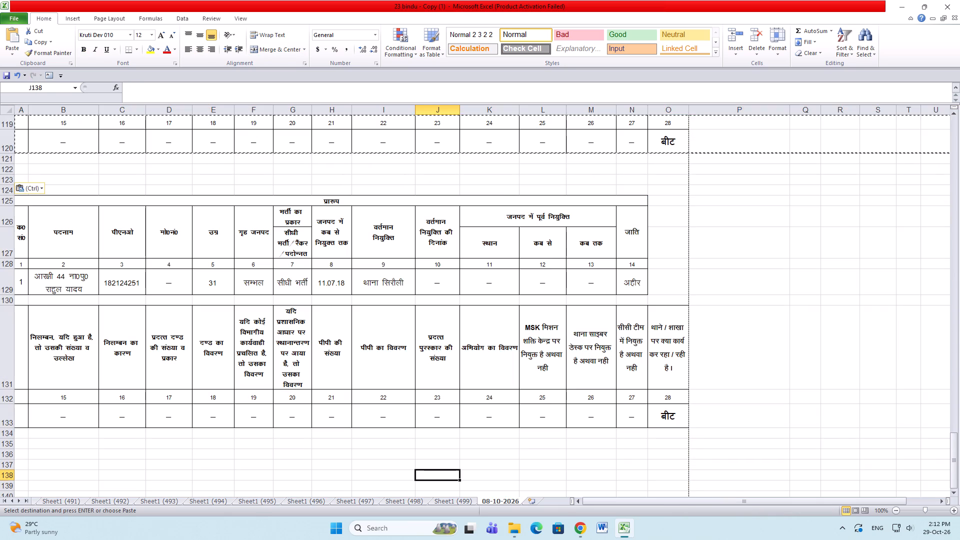
# In the new block's पदनाम cell, replace the constable number and name with those of the next constable.
pyautogui.doubleClick(67, 278)
pyautogui.press('BackSpace')
pyautogui.press('BackSpace')
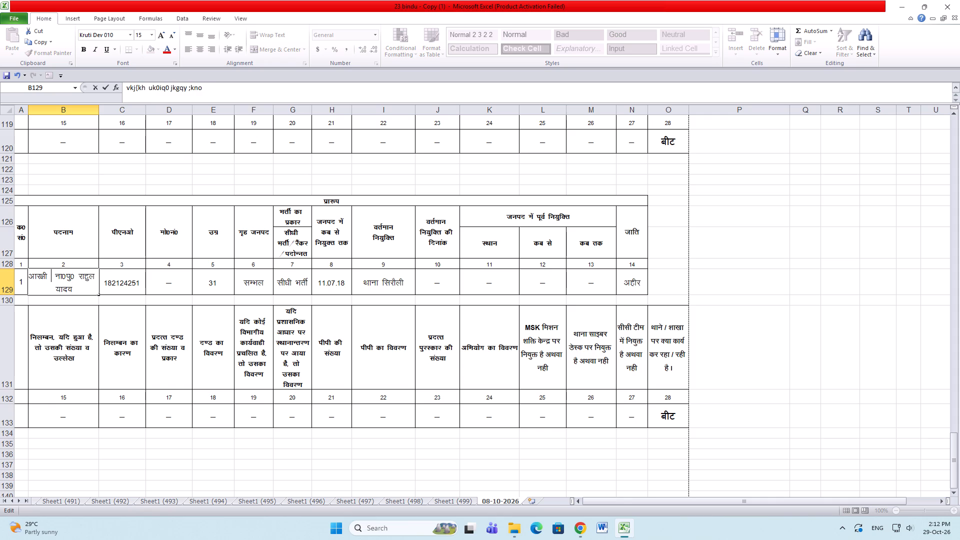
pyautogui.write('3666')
pyautogui.click(83, 291)
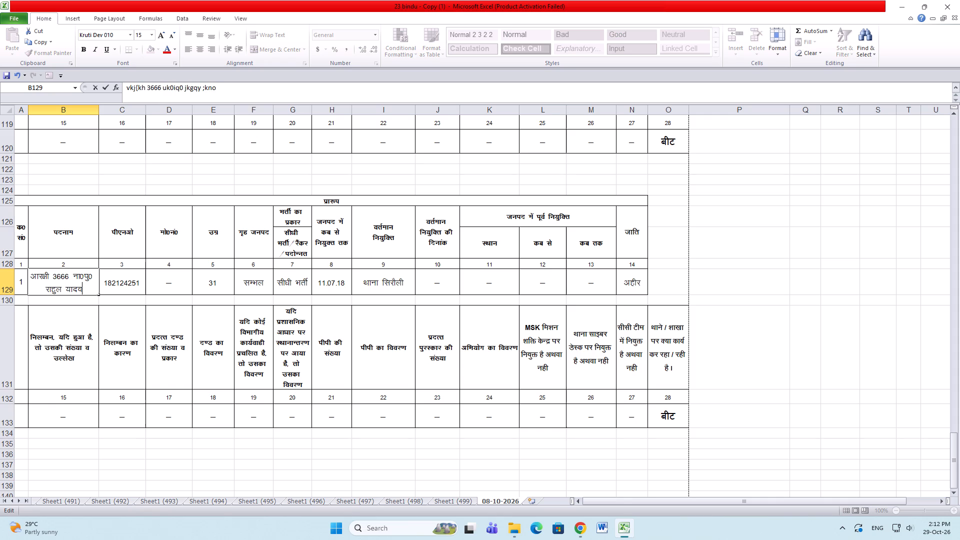
pyautogui.press('BackSpace')
pyautogui.press('BackSpace')
pyautogui.press('BackSpace')
pyautogui.press('BackSpace')
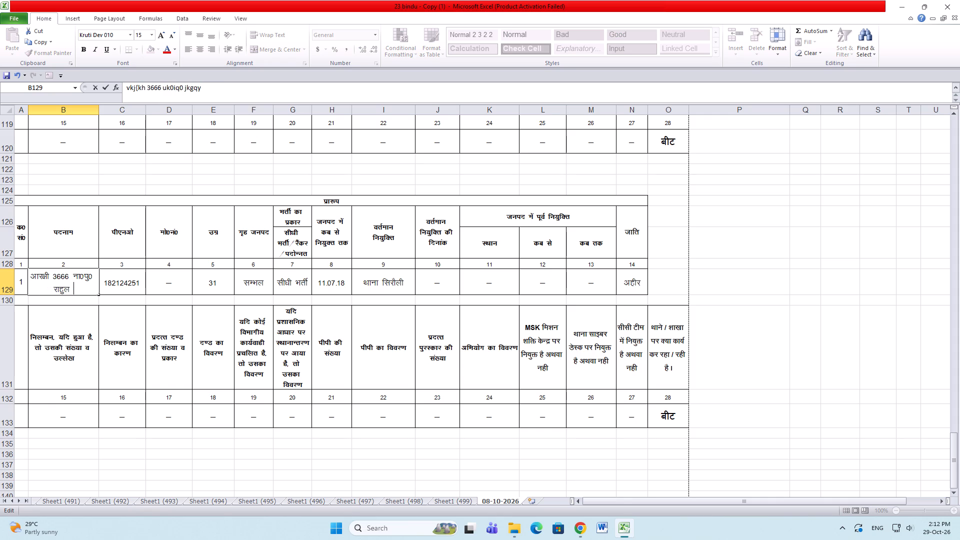
pyautogui.press('BackSpace')
pyautogui.press('BackSpace')
pyautogui.press('BackSpace')
pyautogui.press('BackSpace')
pyautogui.press('BackSpace')
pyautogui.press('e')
pyautogui.press('BackSpace')
pyautogui.press('BackSpace')
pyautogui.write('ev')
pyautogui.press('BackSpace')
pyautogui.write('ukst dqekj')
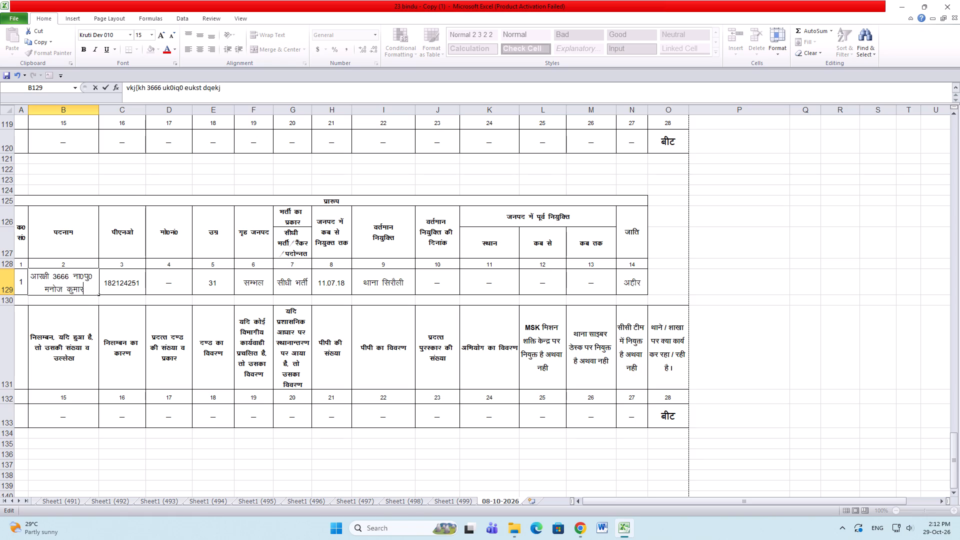
# Enter the constable's PNO and set the age to 35 in row 129.
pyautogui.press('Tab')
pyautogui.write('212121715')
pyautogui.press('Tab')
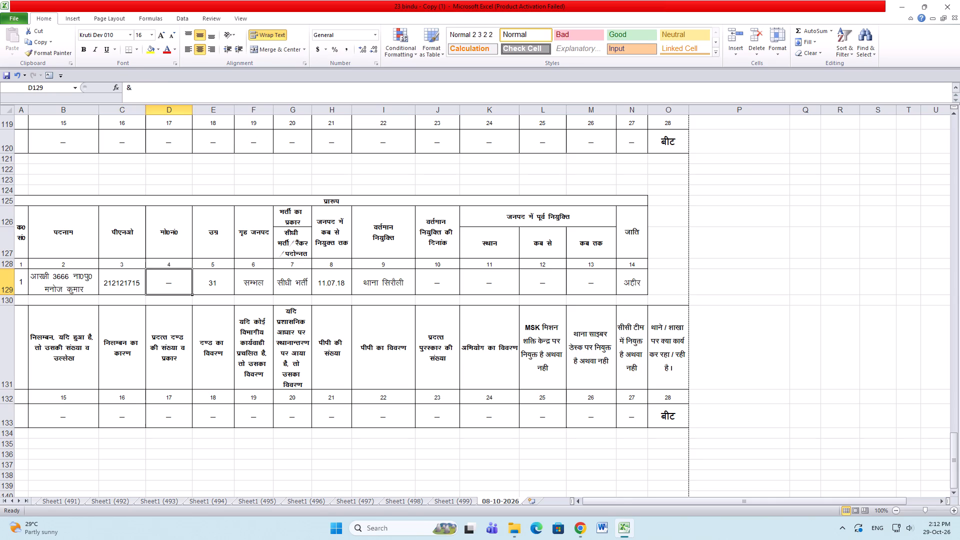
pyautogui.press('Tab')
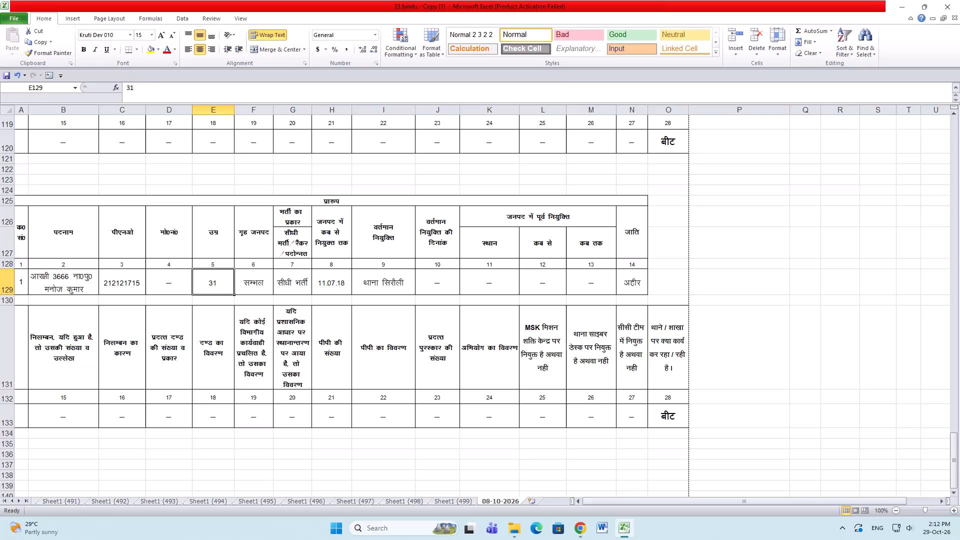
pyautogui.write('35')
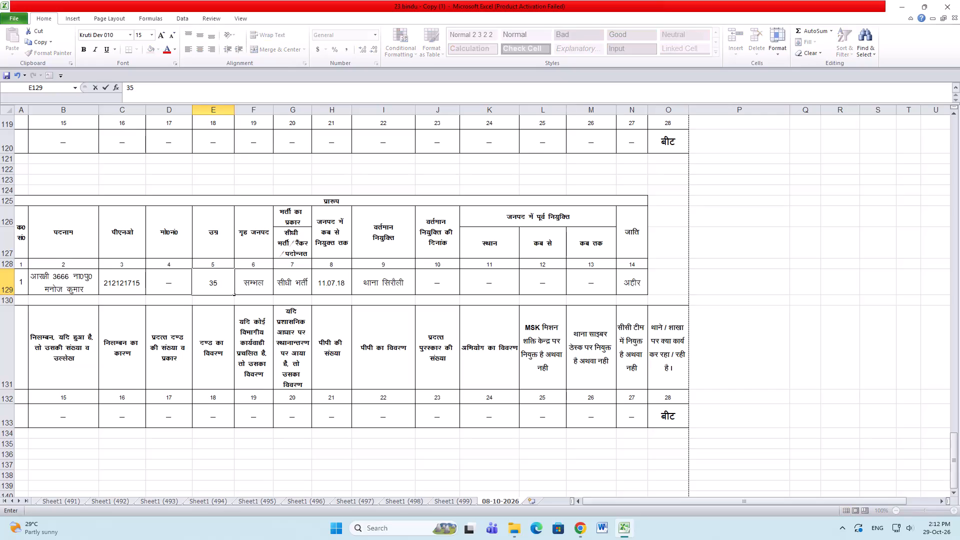
# Set the constable's home district (गृह जनपद) to मेरठ.
pyautogui.click(244, 284)
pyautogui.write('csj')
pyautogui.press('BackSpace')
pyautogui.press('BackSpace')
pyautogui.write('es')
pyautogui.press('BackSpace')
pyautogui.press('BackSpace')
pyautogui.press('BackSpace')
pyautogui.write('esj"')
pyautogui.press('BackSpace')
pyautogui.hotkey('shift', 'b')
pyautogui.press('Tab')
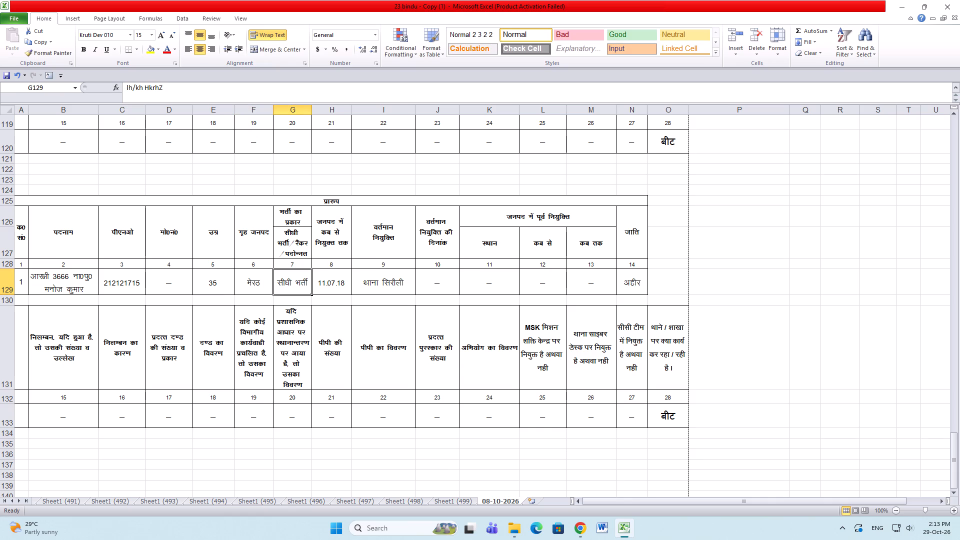
# Set the date of posting in the district in column 8 to 01-06-2021.
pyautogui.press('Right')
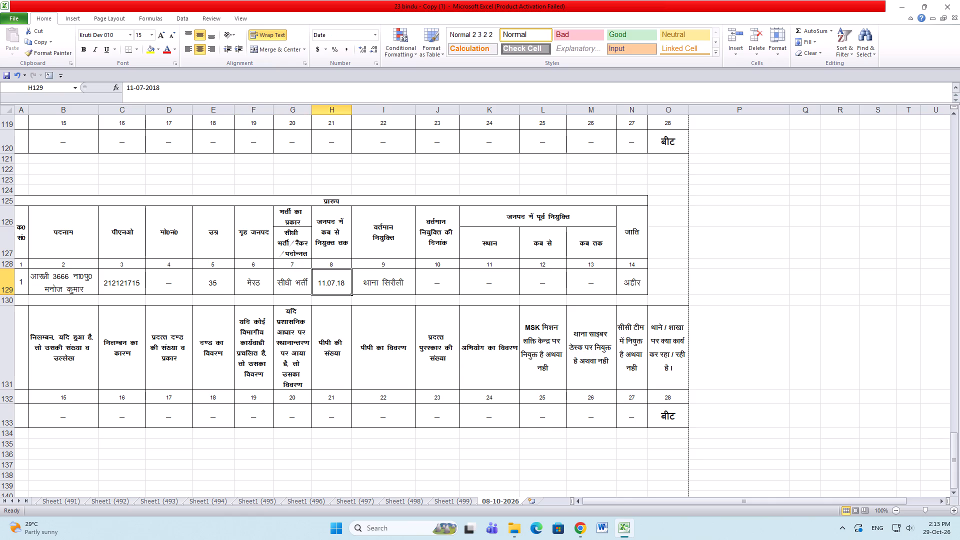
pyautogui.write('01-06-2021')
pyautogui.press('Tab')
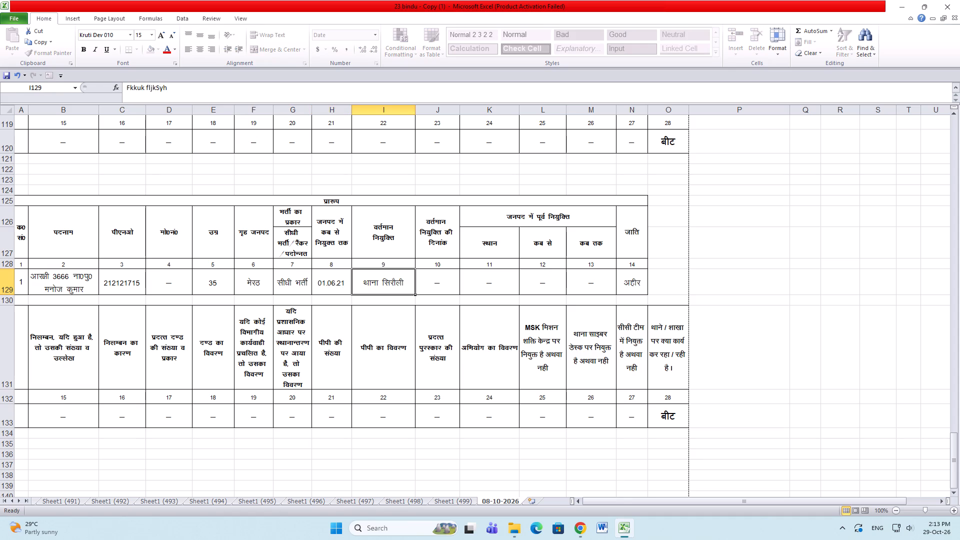
# Set the constable's caste (जाति) in column 14 of row 129 to जाटव and save the workbook.
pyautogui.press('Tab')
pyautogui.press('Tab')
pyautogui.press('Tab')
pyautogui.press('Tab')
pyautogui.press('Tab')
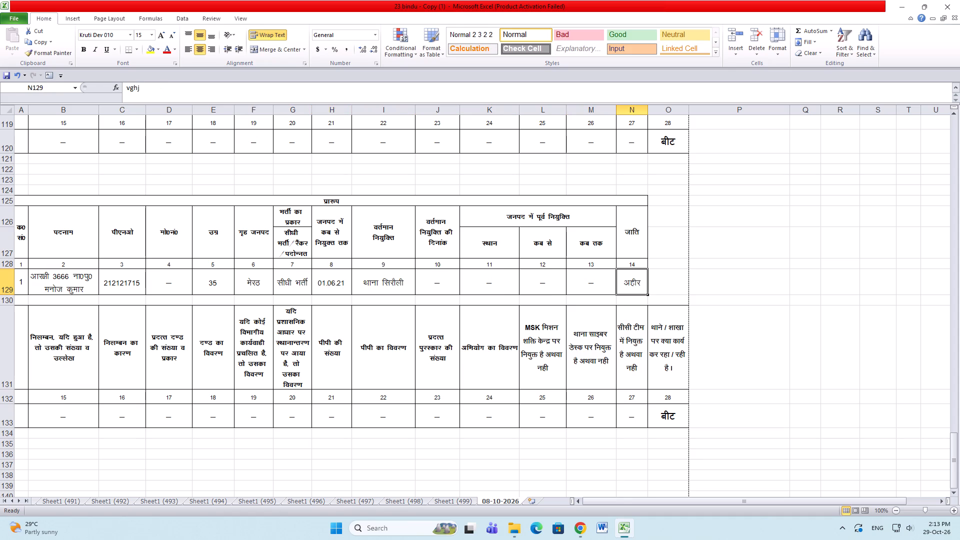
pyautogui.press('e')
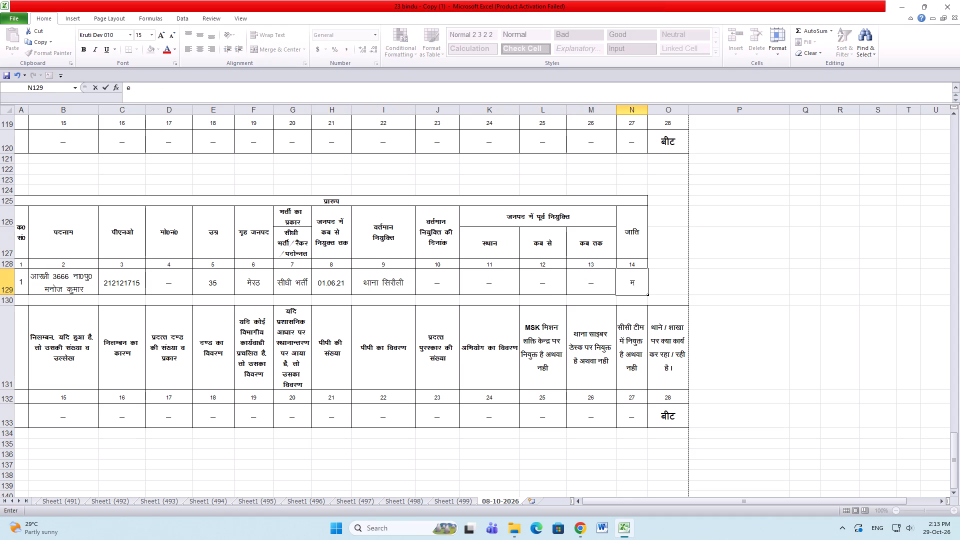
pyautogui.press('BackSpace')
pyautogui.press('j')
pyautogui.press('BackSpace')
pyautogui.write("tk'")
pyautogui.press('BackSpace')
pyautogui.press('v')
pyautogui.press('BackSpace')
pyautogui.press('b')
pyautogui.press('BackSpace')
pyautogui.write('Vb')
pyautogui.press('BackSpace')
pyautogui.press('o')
pyautogui.click(714, 437)
pyautogui.hotkey('ctrl', 's')
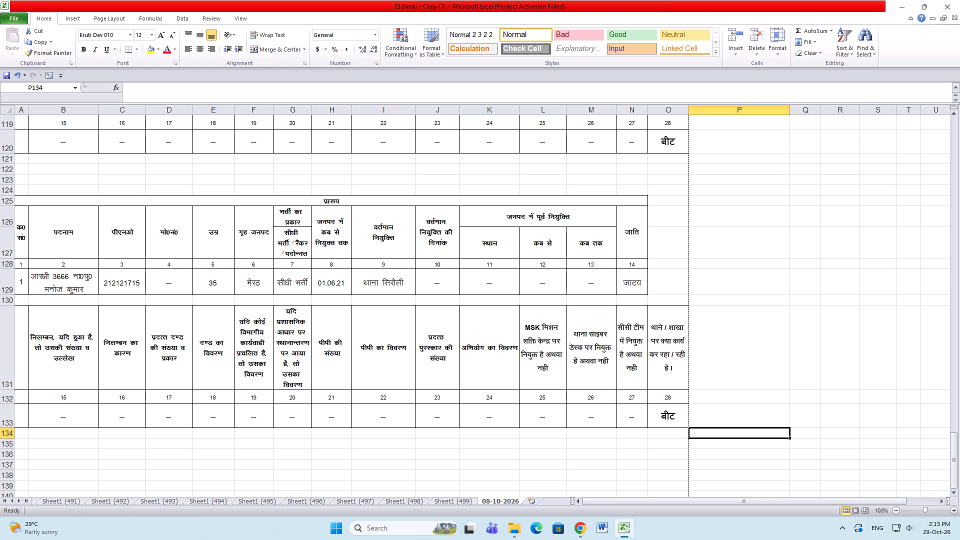
# Print one copy of only the constable's record block, rows 125 to 133 through column O, on the Brother DCP-B7535DW.
pyautogui.moveTo(60, 202); pyautogui.dragTo(437, 374)
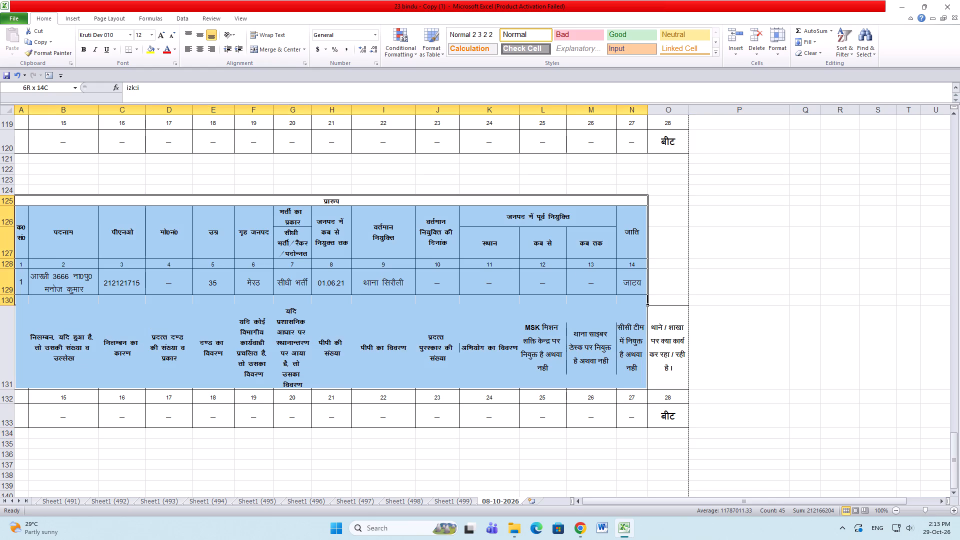
pyautogui.moveTo(437, 374); pyautogui.dragTo(664, 418)
pyautogui.hotkey('ctrl', 'p')
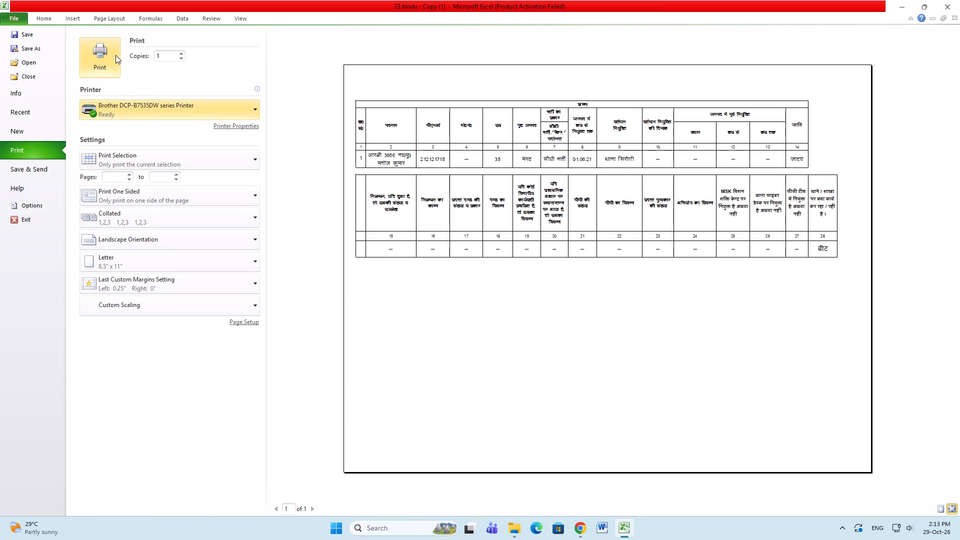
pyautogui.click(110, 53)
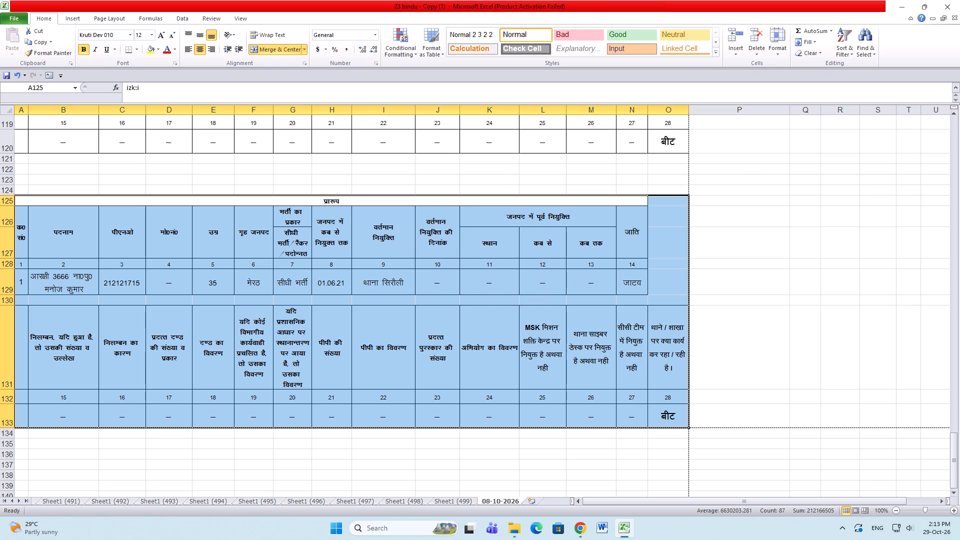